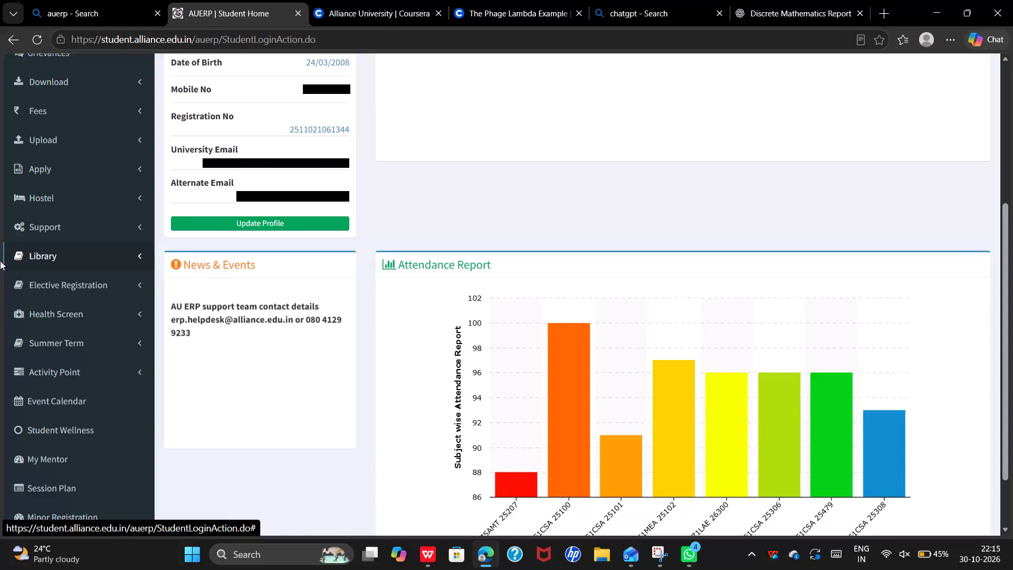
Open the Session Plan faculty list in the student portal.
scroll(82, 429, "down", 2)
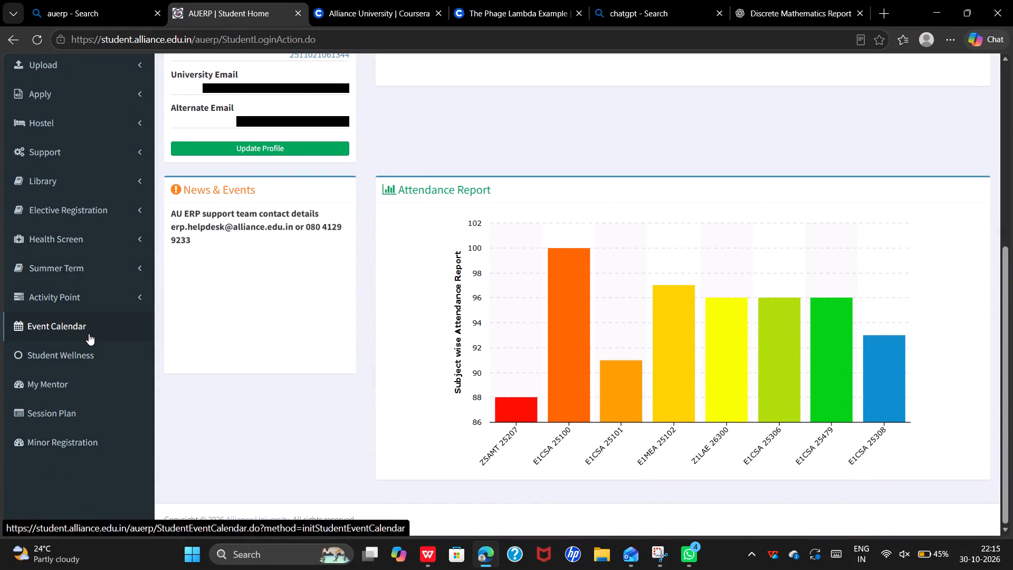
left_click(60, 404)
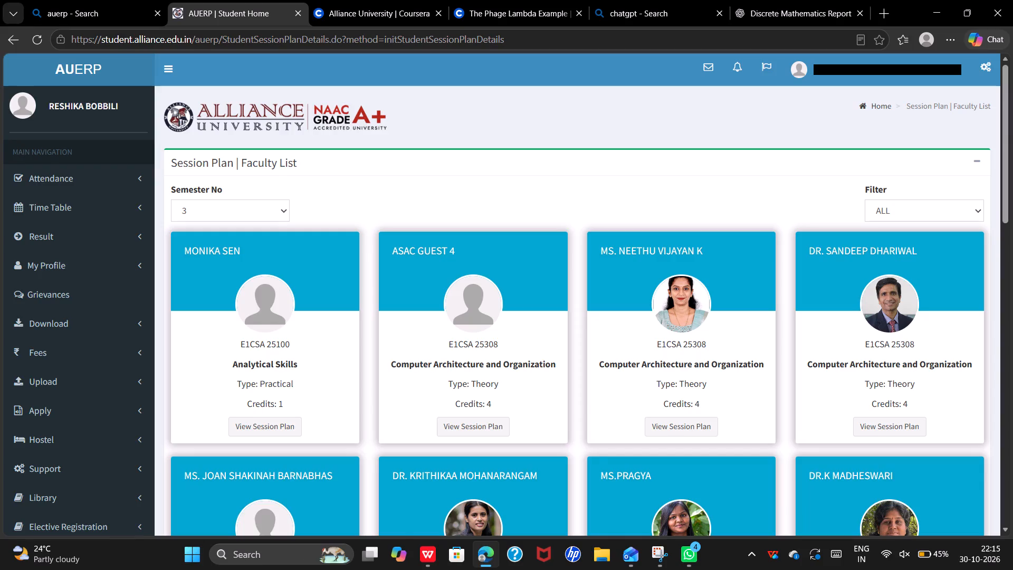
Find the Discrete Mathematics (Z5AMT 25207) card in the faculty list and copy the instructor's name.
scroll(465, 346, "down", 4)
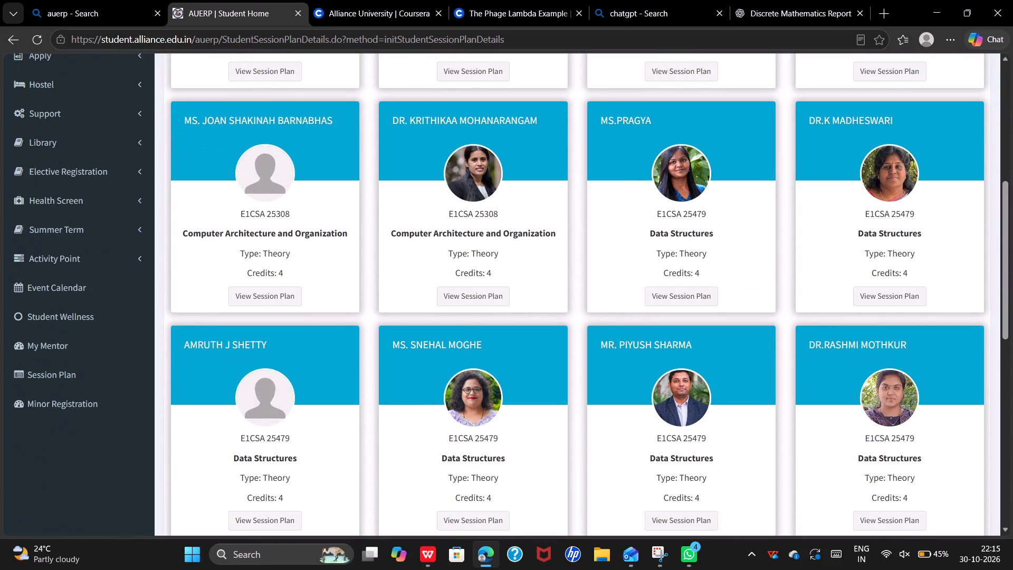
scroll(465, 346, "down", 4)
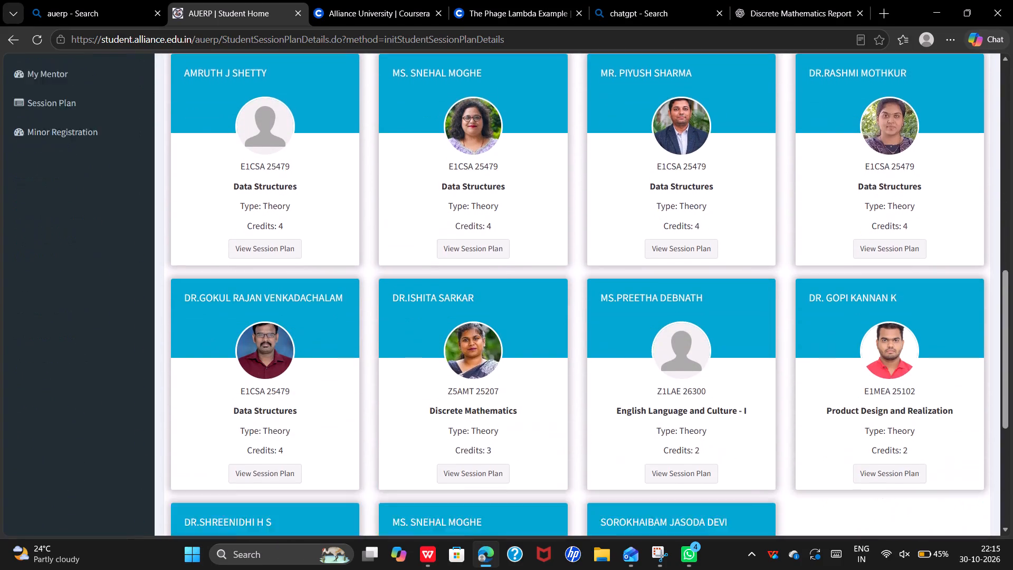
scroll(465, 346, "down", 1)
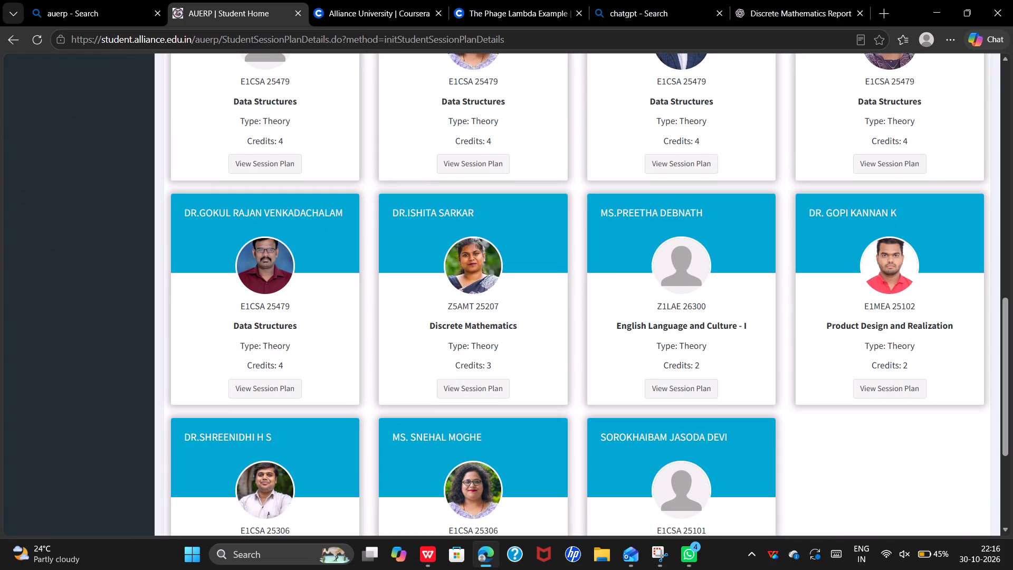
left_click_drag(393, 215, 497, 210)
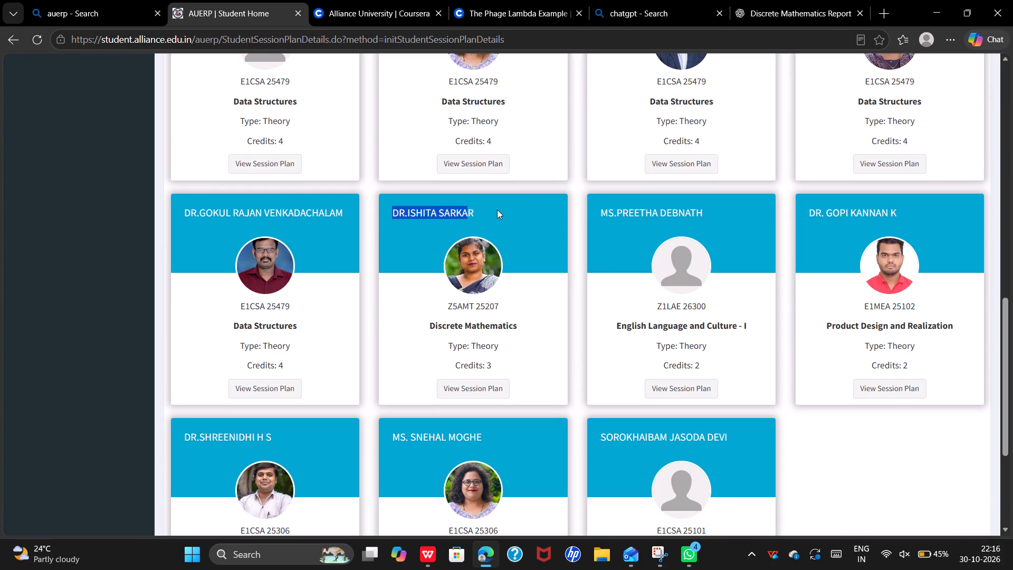
left_click_drag(497, 210, 498, 210)
left_click(538, 161)
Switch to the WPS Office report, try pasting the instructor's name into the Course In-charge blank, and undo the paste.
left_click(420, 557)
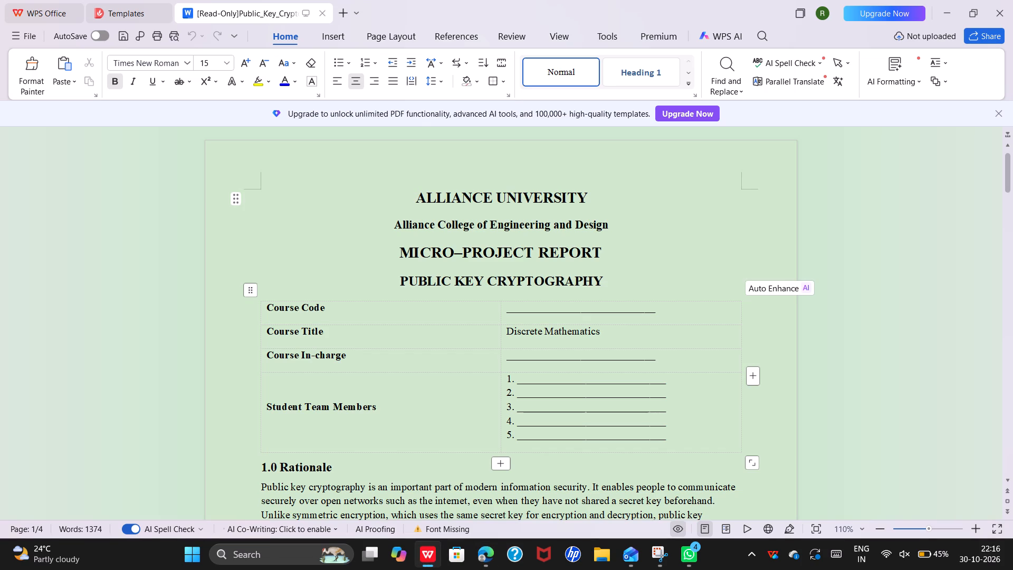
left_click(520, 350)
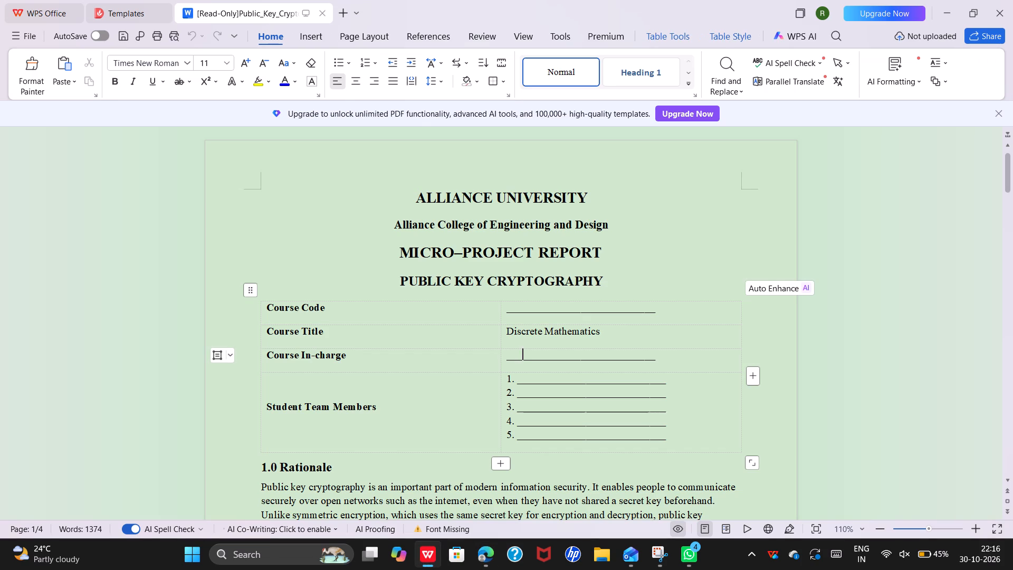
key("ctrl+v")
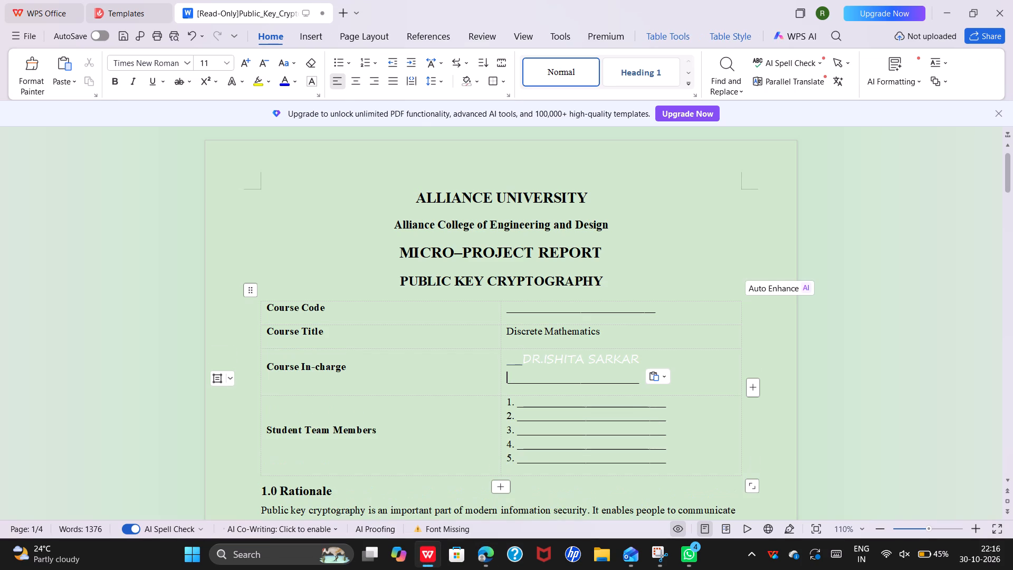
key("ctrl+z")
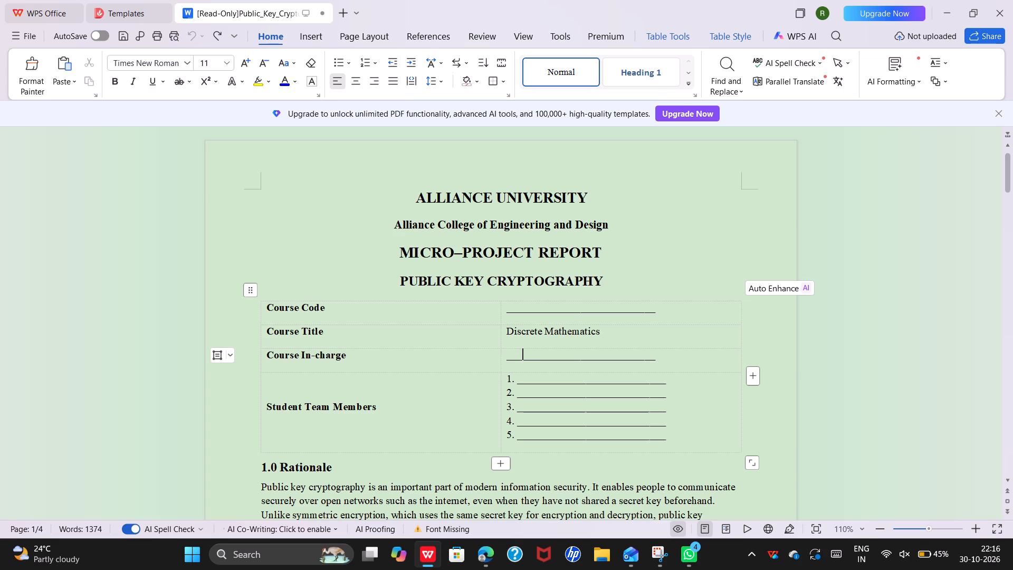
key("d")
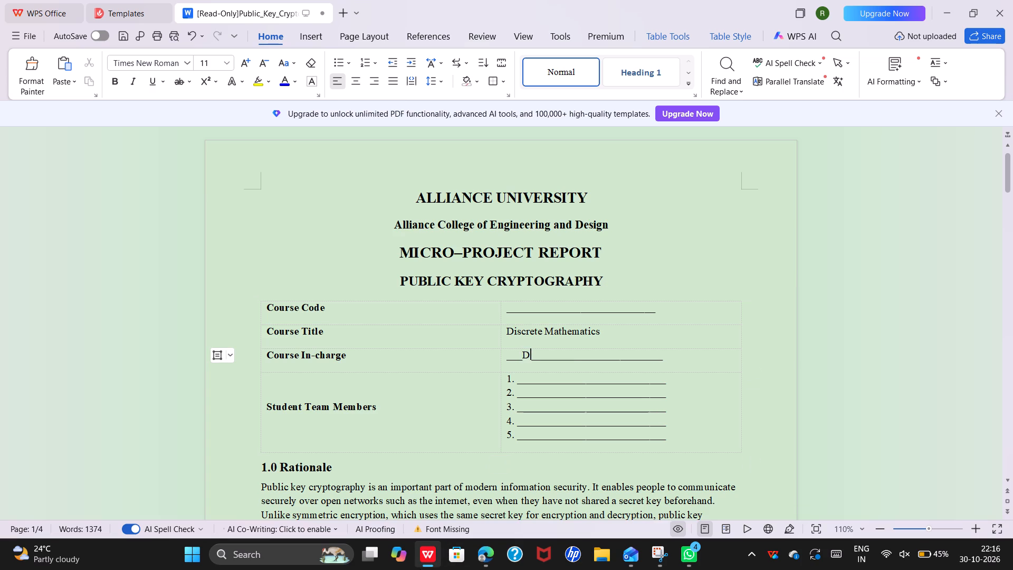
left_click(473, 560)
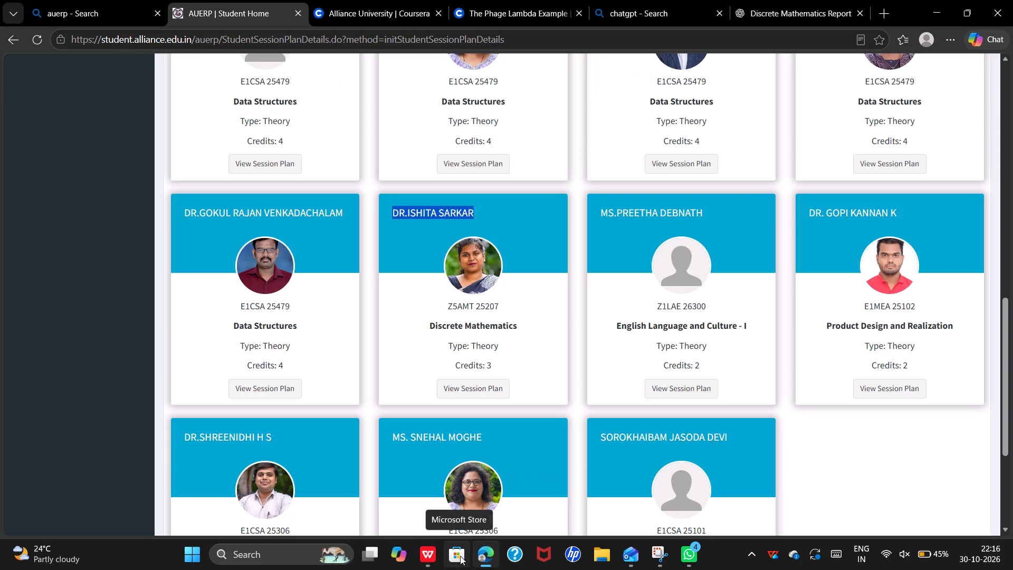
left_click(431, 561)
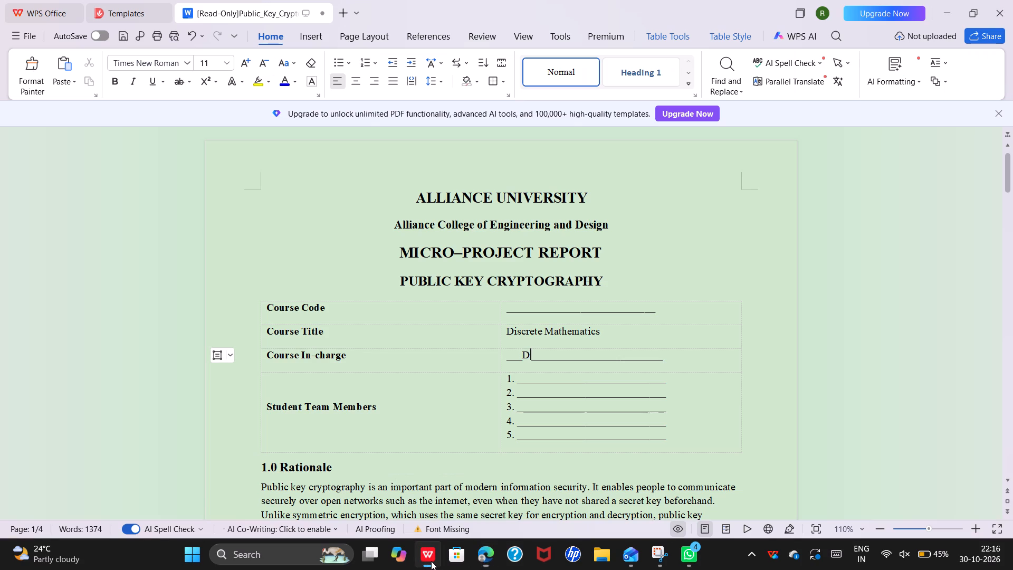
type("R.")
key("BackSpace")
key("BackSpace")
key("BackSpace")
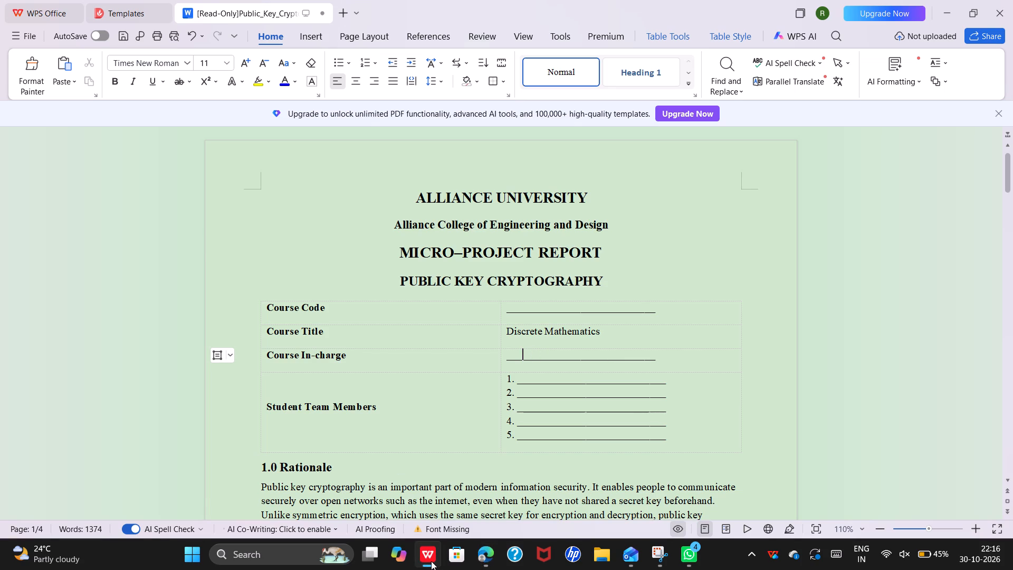
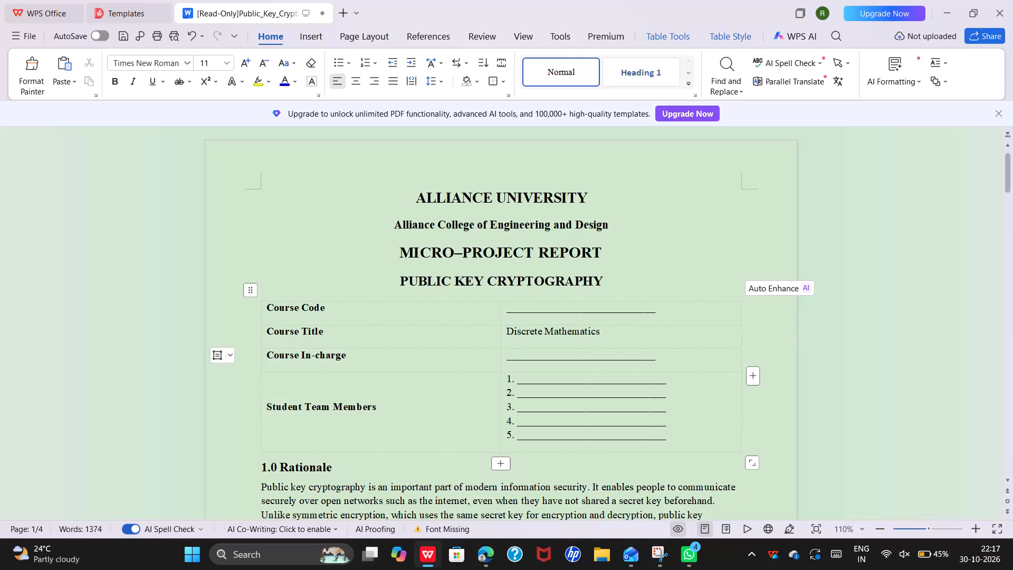
Select the whole Public Key Cryptography report from the ALLIANCE UNIVERSITY heading through the last reference and copy it.
left_click_drag(418, 199, 483, 278)
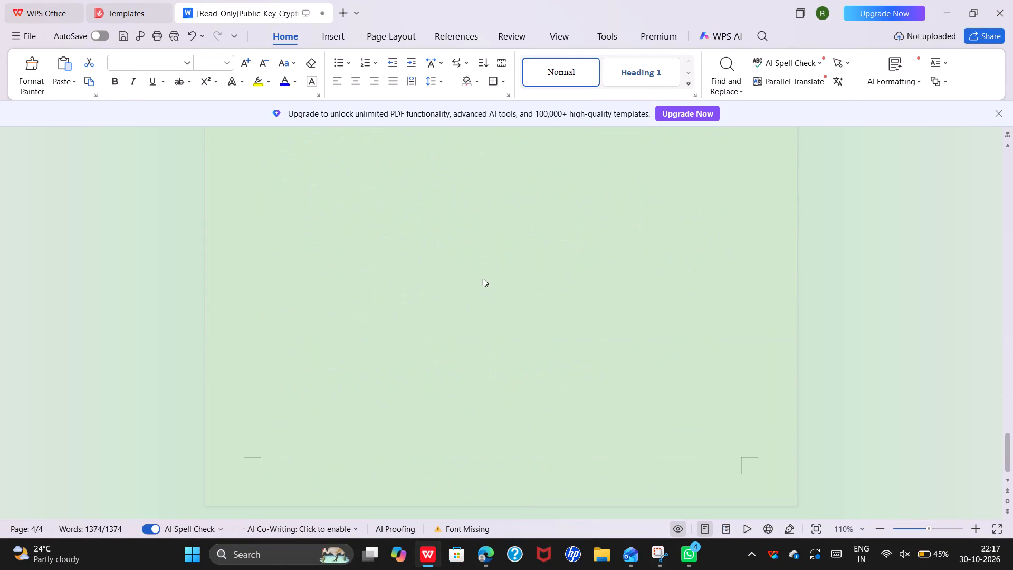
left_click_drag(483, 278, 480, 263)
left_click_drag(480, 263, 475, 139)
left_click_drag(475, 139, 467, 417)
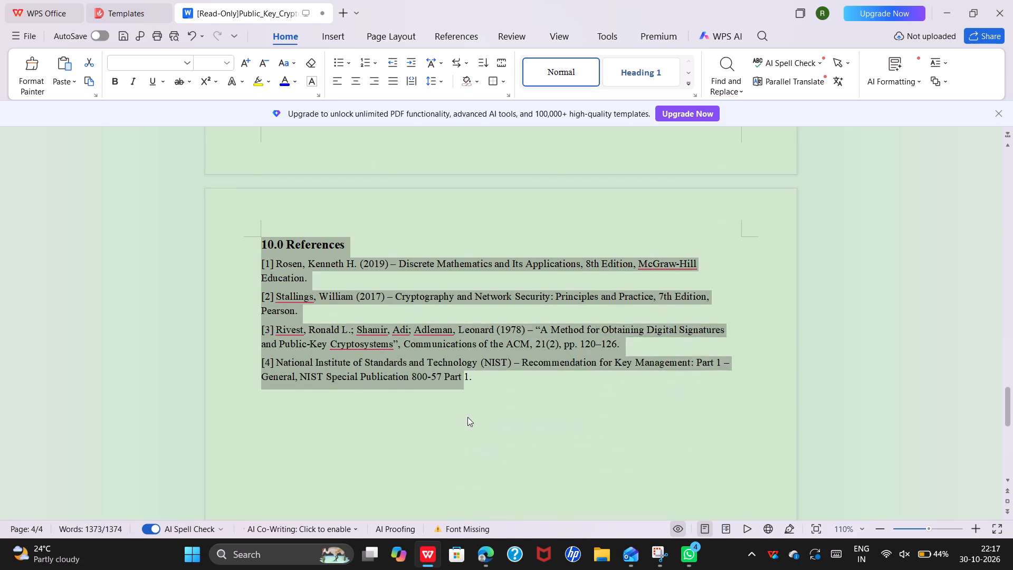
left_click_drag(467, 417, 492, 385)
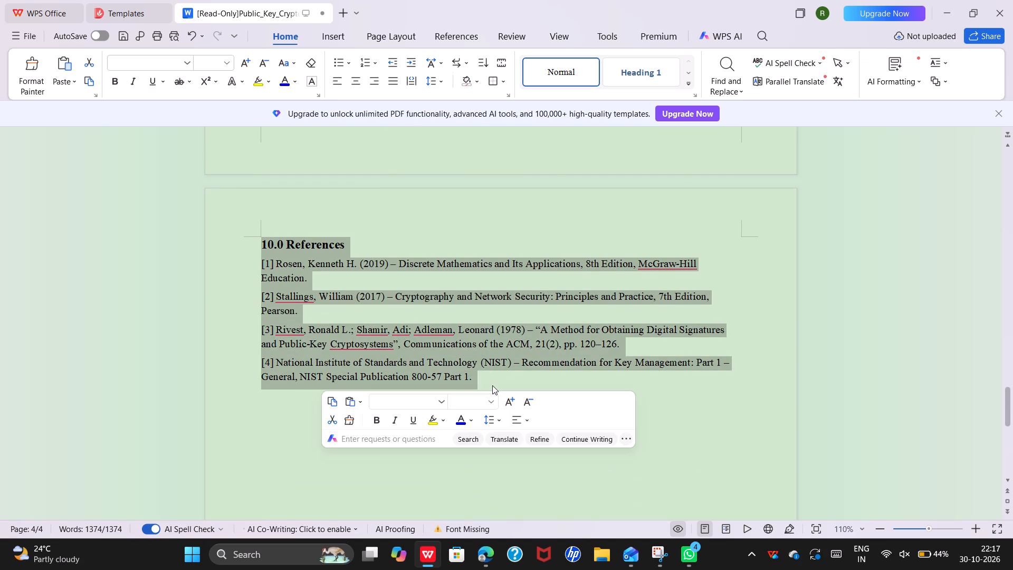
key("ctrl+c")
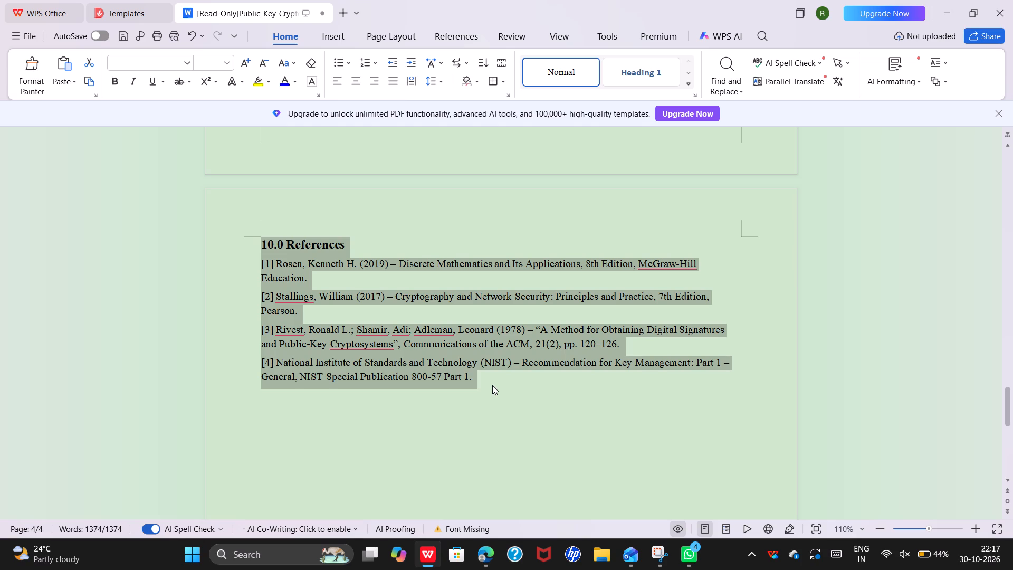
key("ctrl+c")
Open Microsoft Word, create a blank document, and paste the copied report into it.
left_click(486, 568)
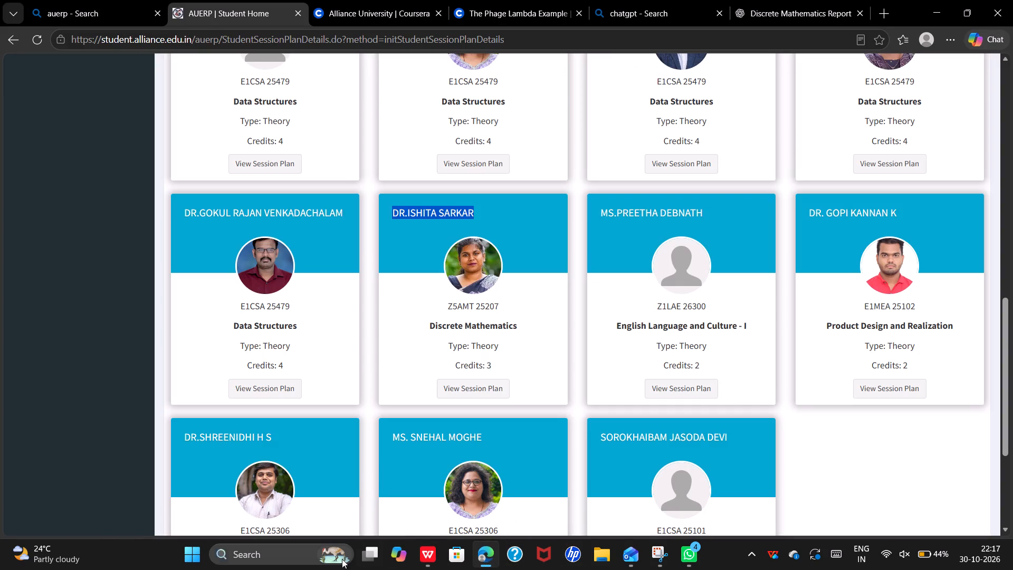
left_click(300, 553)
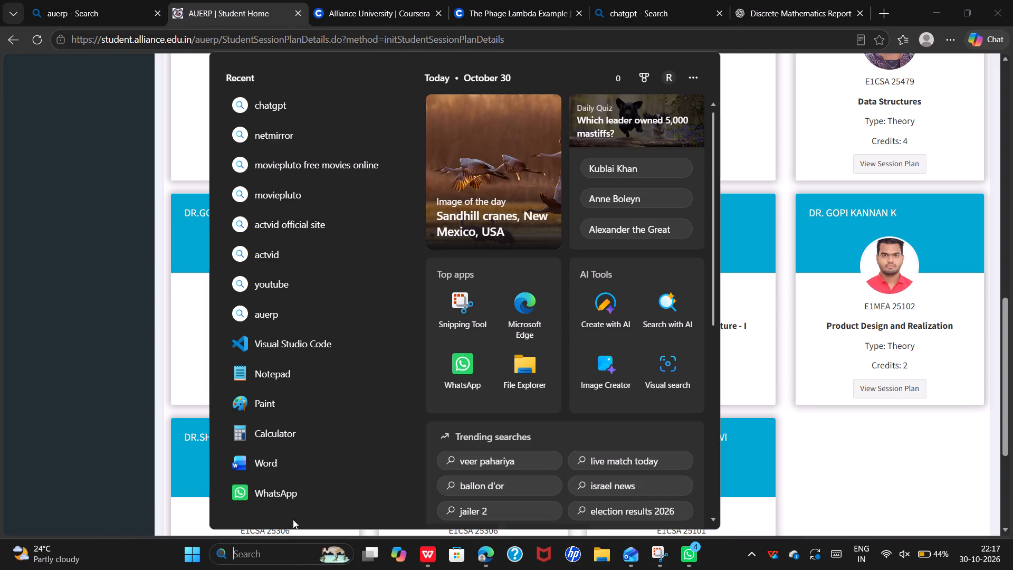
left_click(279, 463)
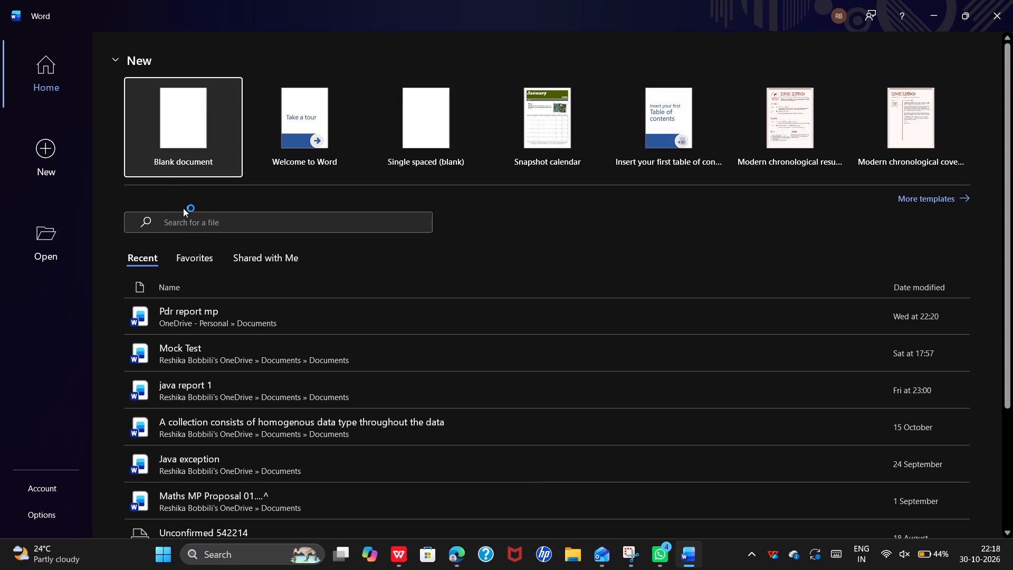
double_click(169, 155)
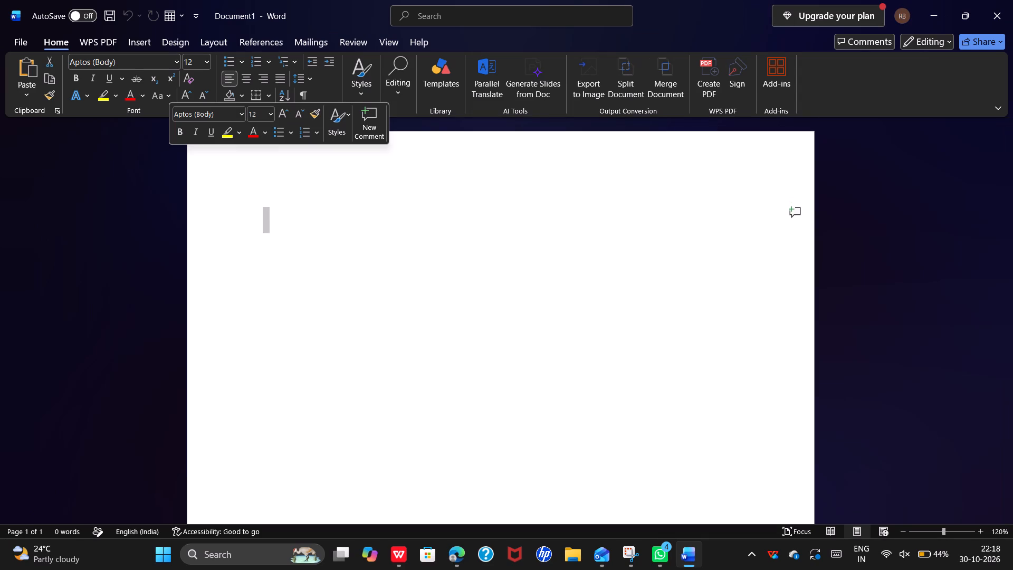
key("ctrl+v")
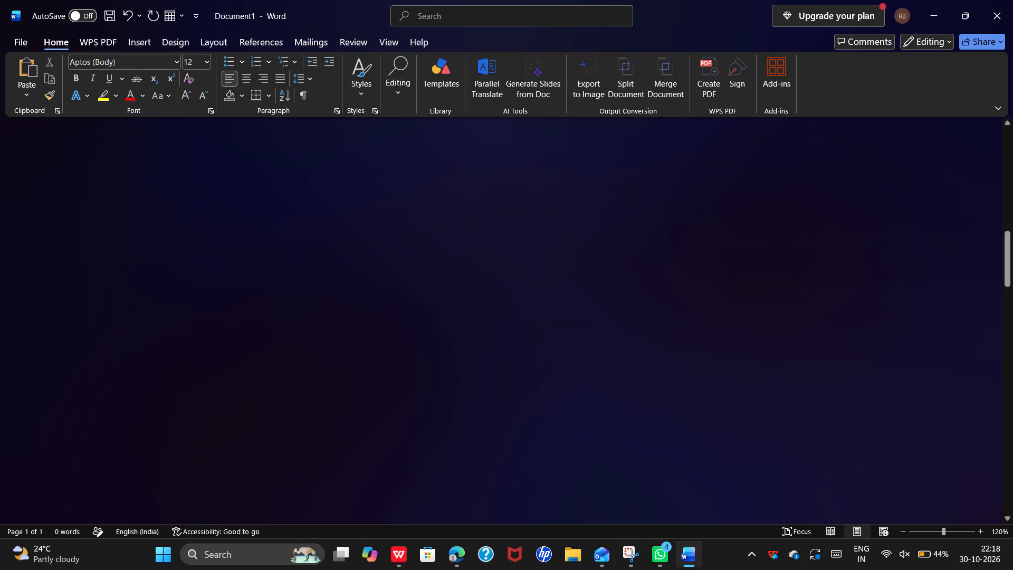
Centre the four title lines on the first page, from ALLIANCE UNIVERSITY to PUBLIC KEY CRYPTOGRAPHY.
scroll(247, 219, "up", 13)
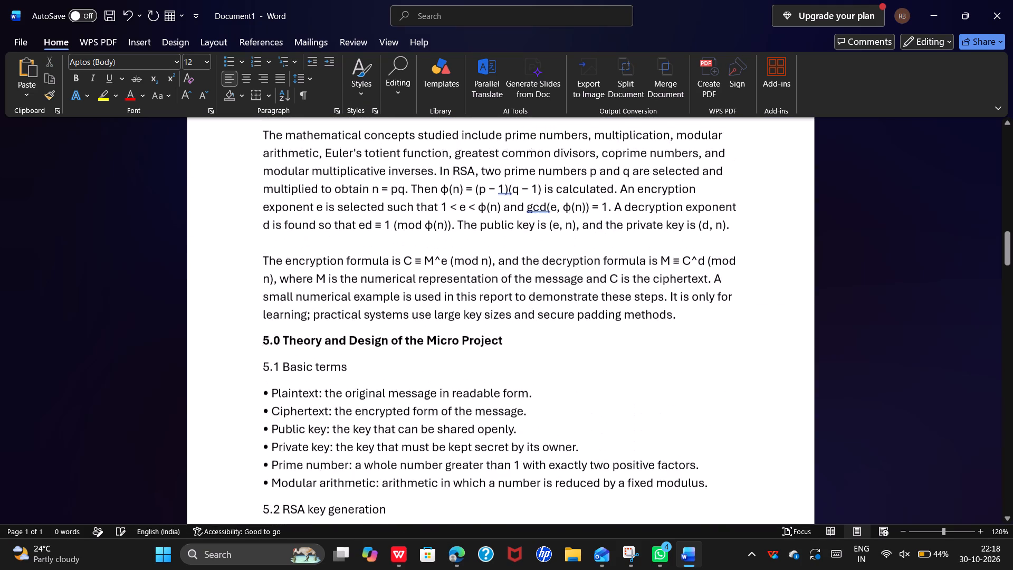
scroll(247, 219, "up", 11)
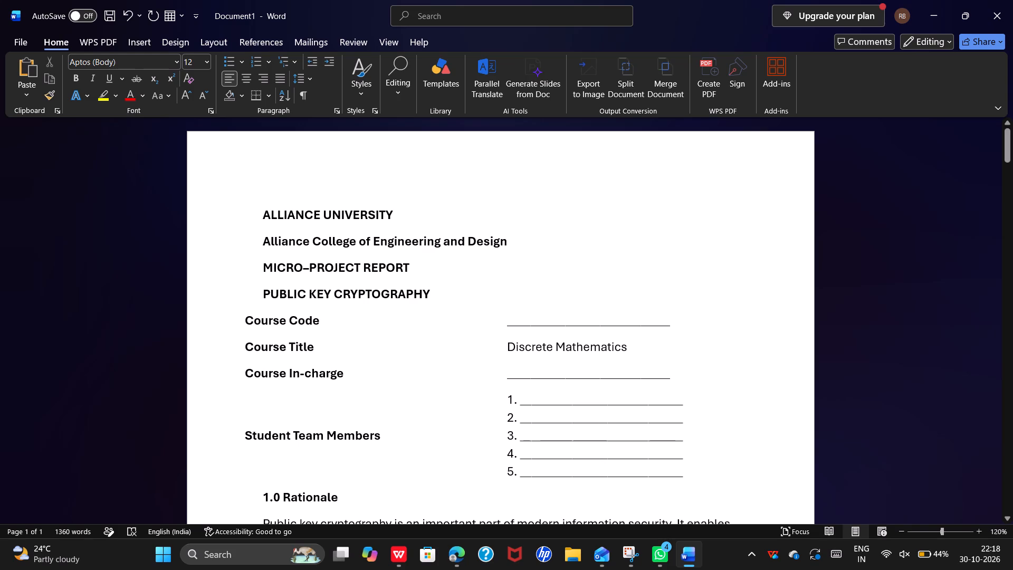
left_click_drag(260, 209, 529, 244)
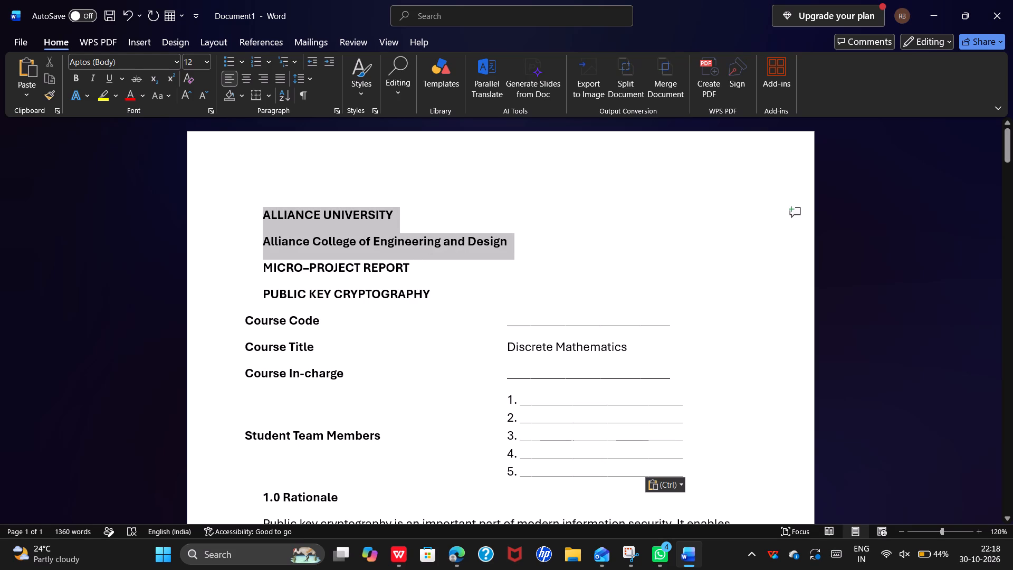
left_click_drag(529, 244, 546, 244)
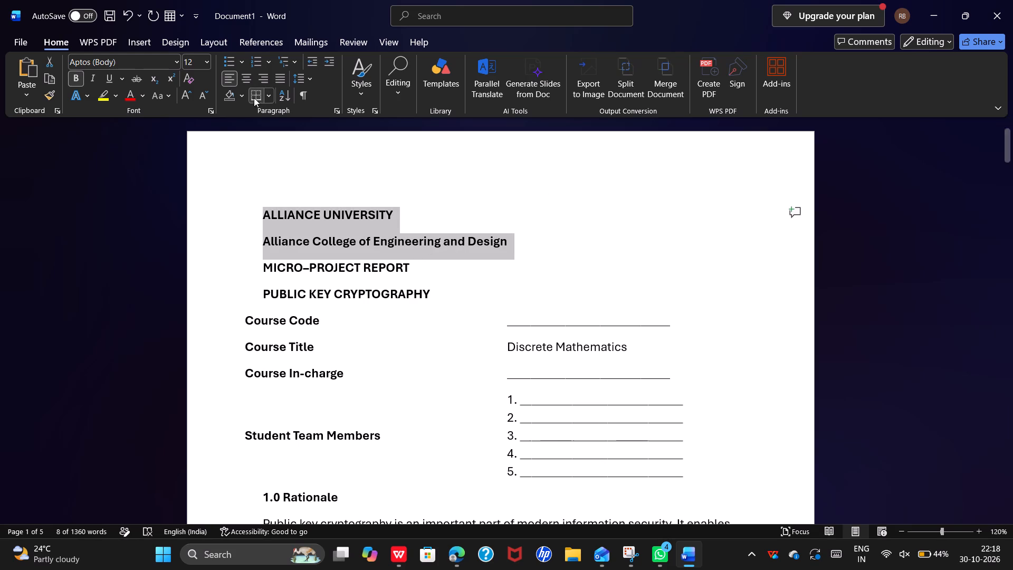
left_click(246, 80)
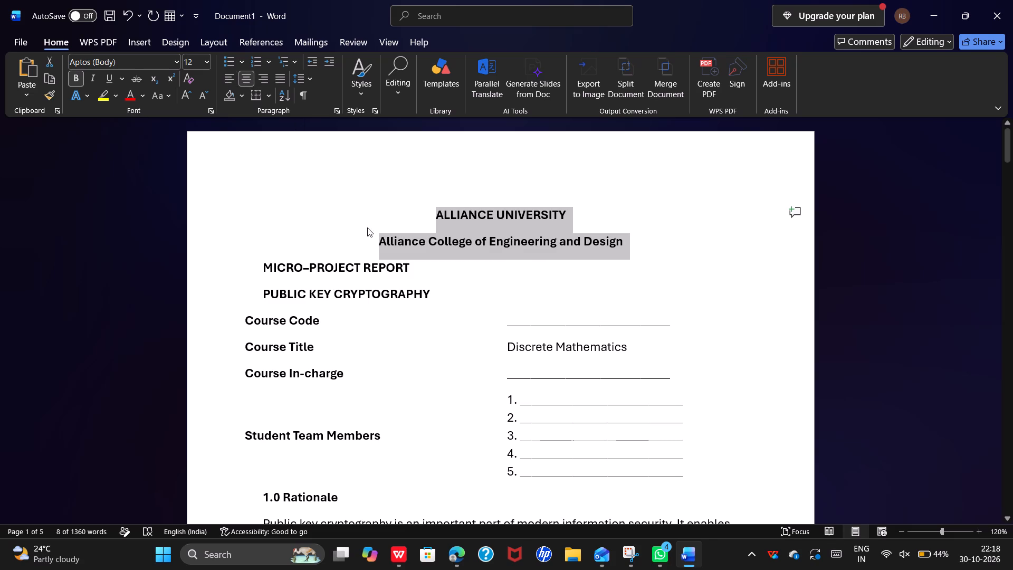
left_click_drag(261, 270, 403, 294)
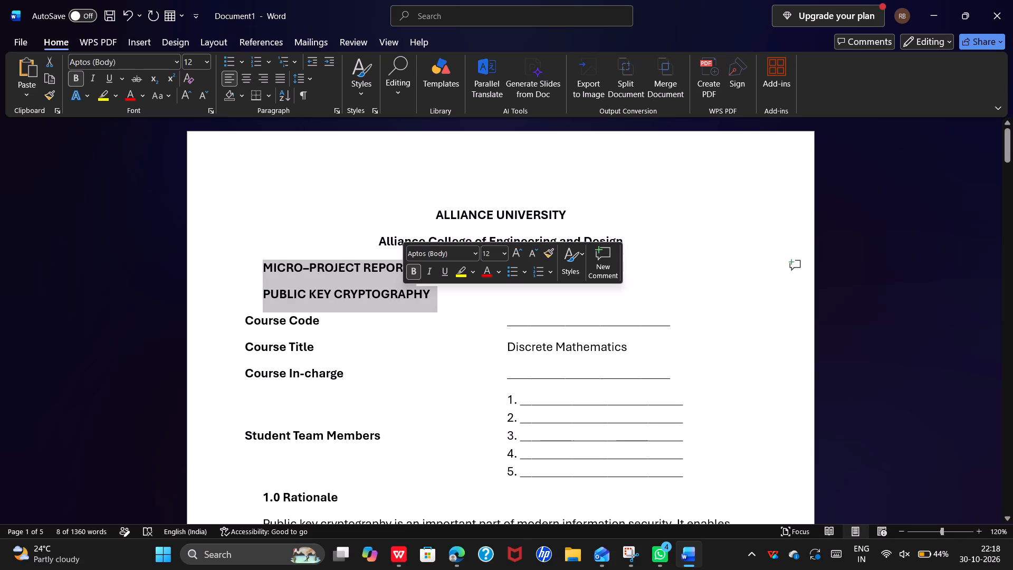
left_click(243, 79)
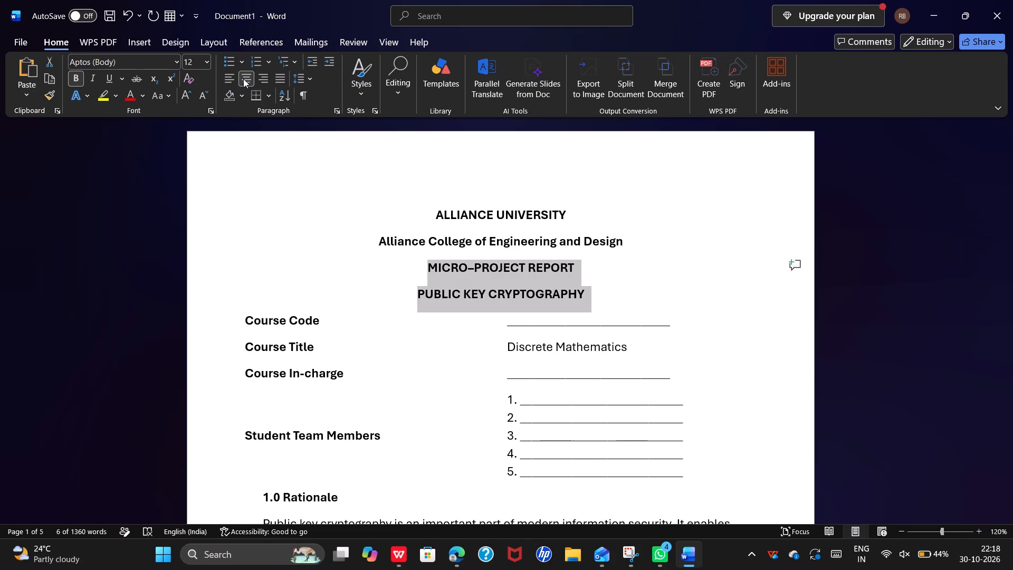
left_click(444, 290)
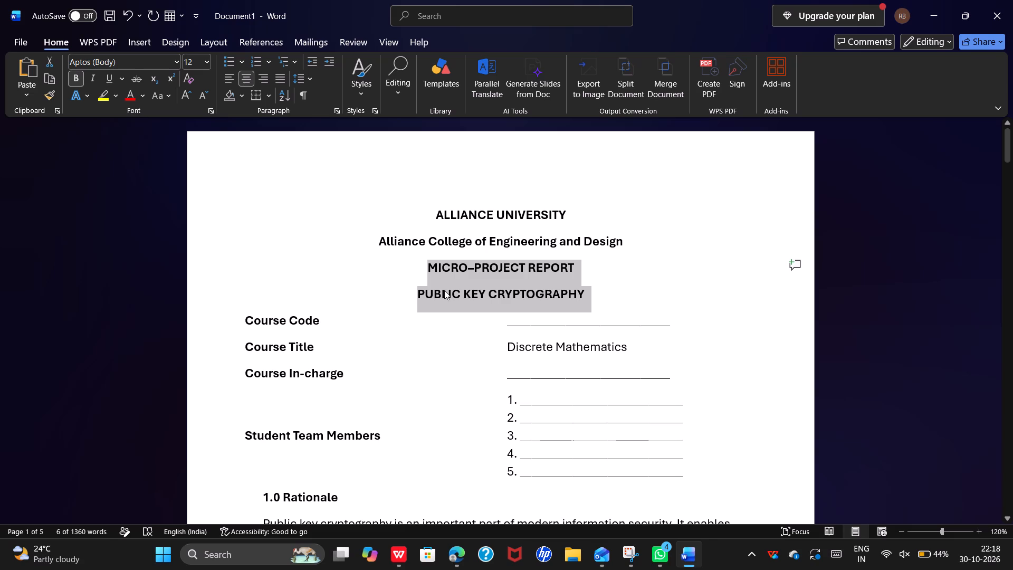
Copy the course code Z5AMT 25207 from the student portal's Discrete Mathematics card in Edge and paste it into the Word report's Course Code blank.
left_click(534, 318)
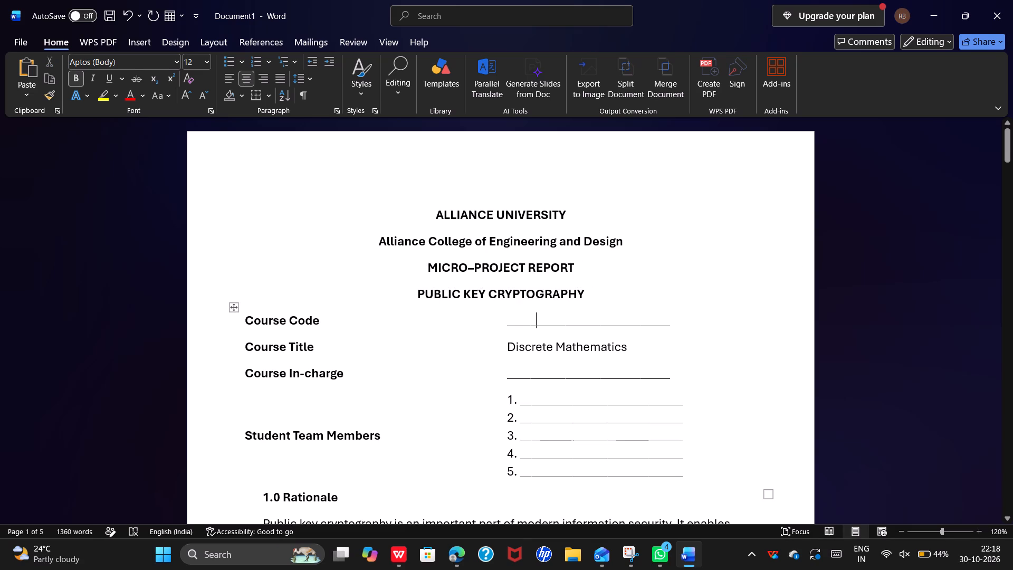
left_click(454, 563)
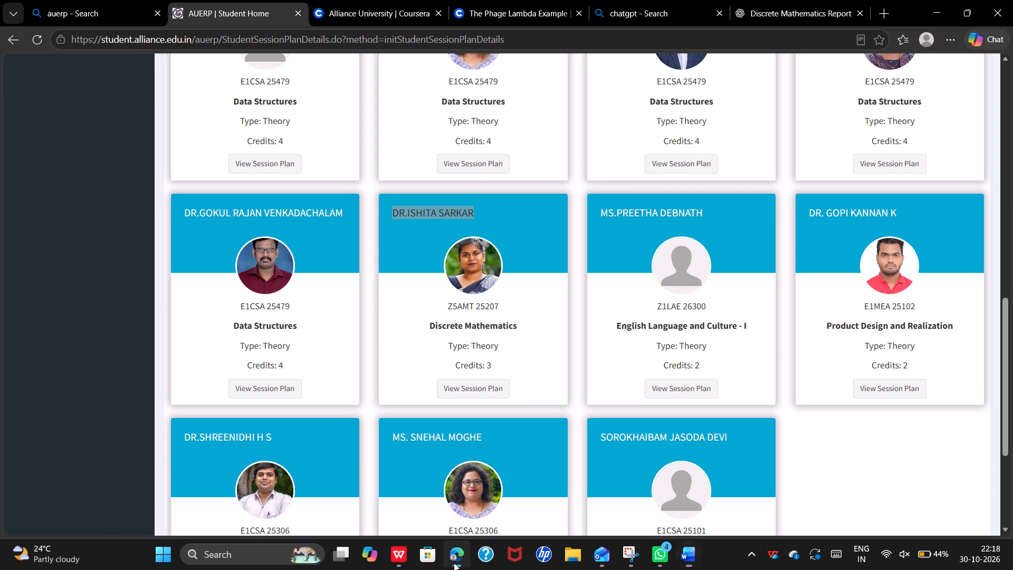
left_click_drag(448, 308, 515, 288)
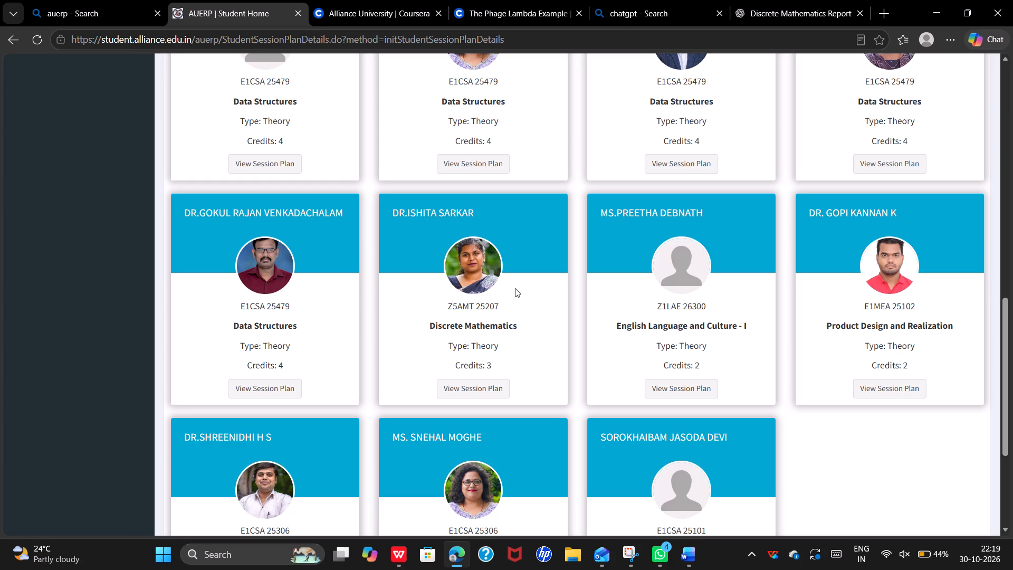
left_click_drag(515, 288, 512, 310)
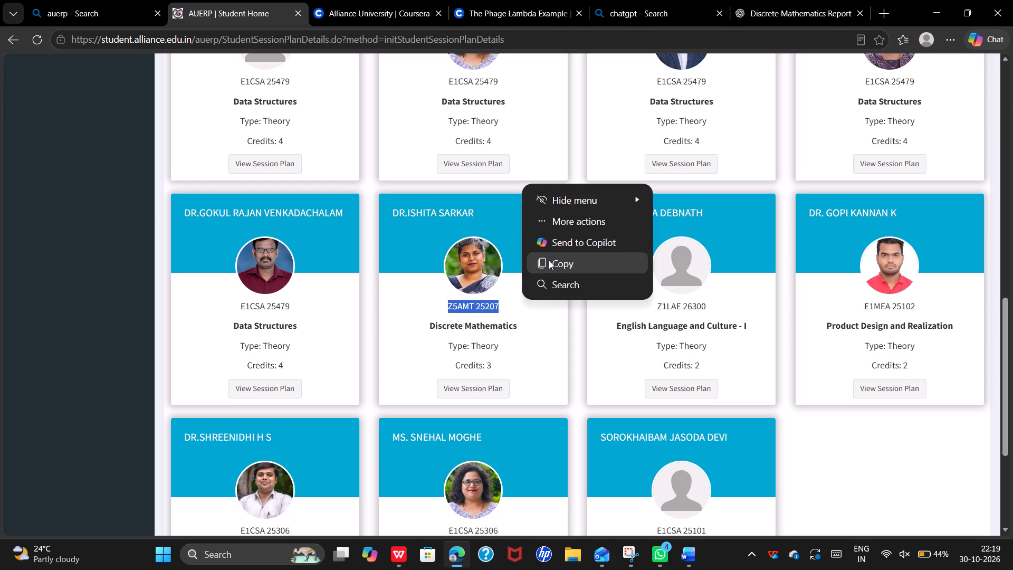
left_click(549, 260)
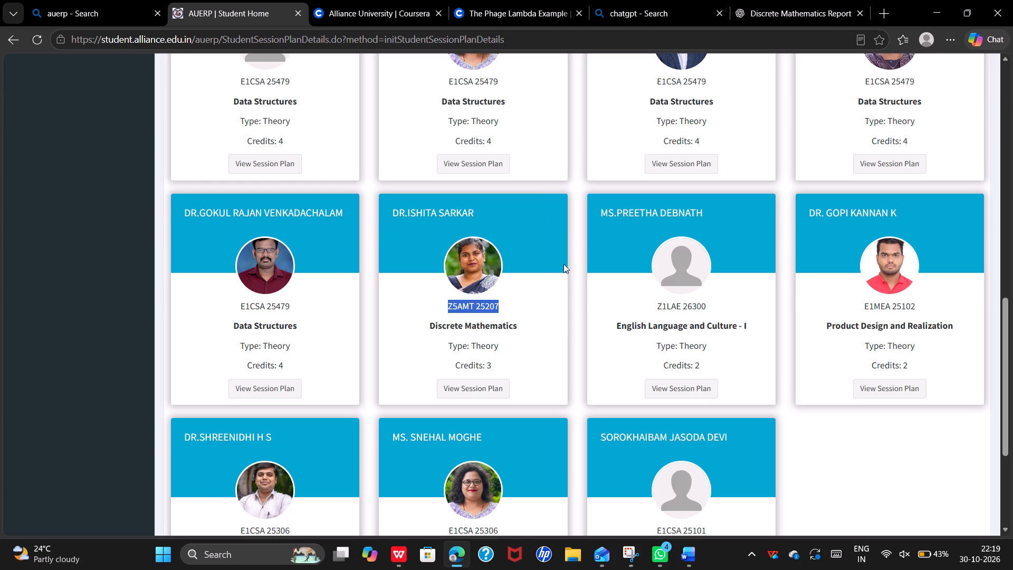
left_click(687, 560)
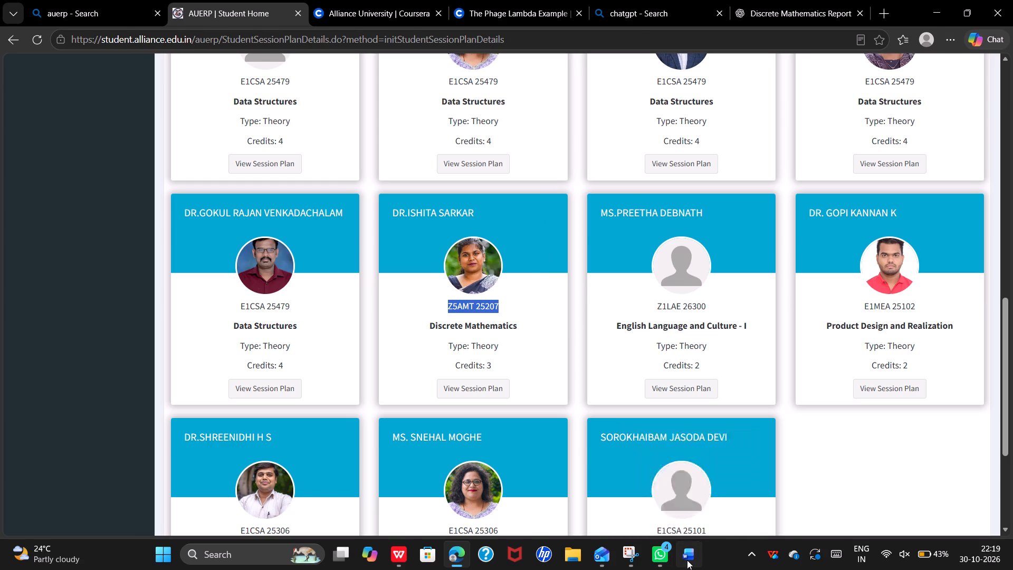
key("ctrl+v")
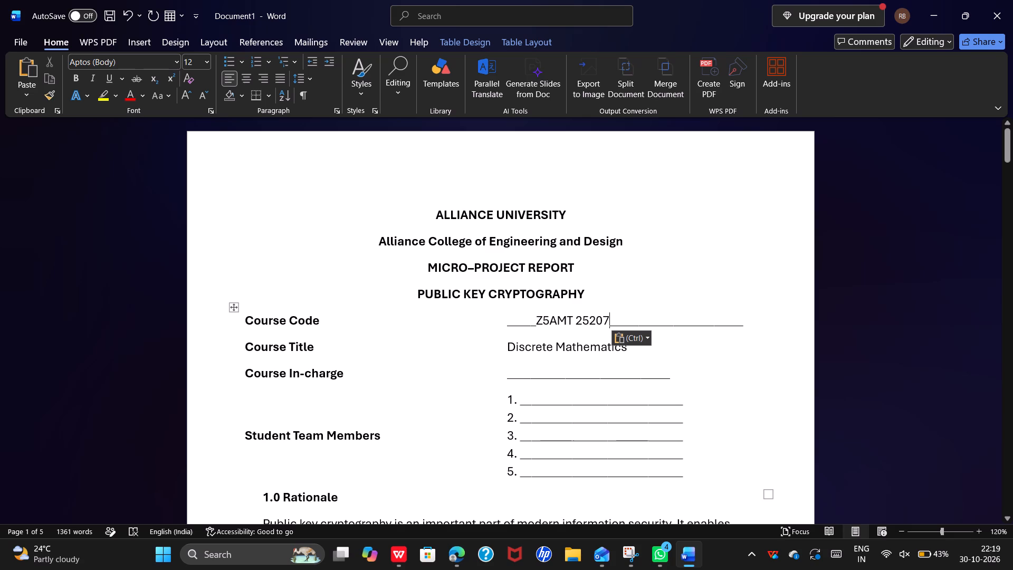
Delete the underscore blank together with the pasted code from the Course Code cell.
left_click_drag(508, 325, 703, 317)
key("BackSpace")
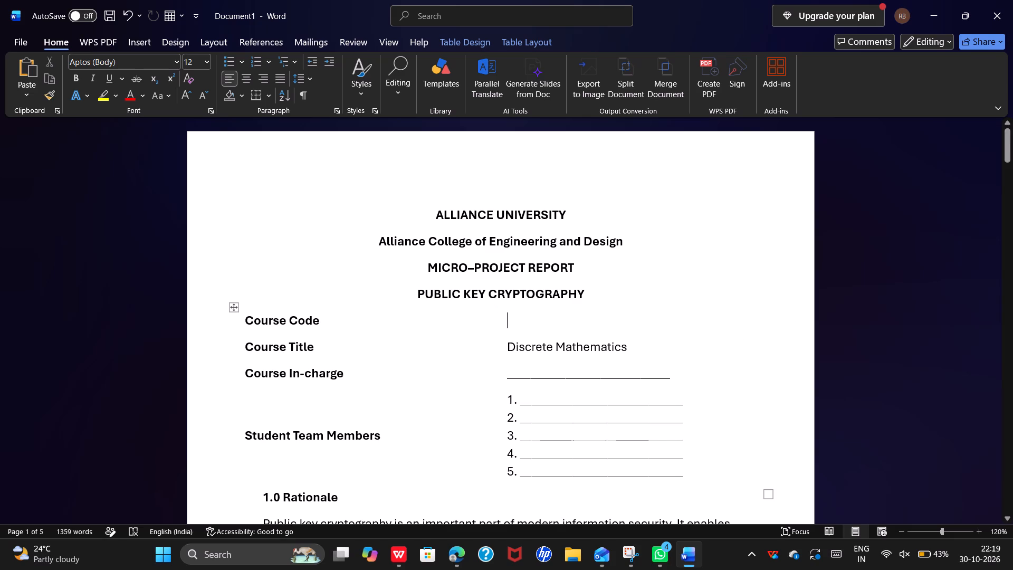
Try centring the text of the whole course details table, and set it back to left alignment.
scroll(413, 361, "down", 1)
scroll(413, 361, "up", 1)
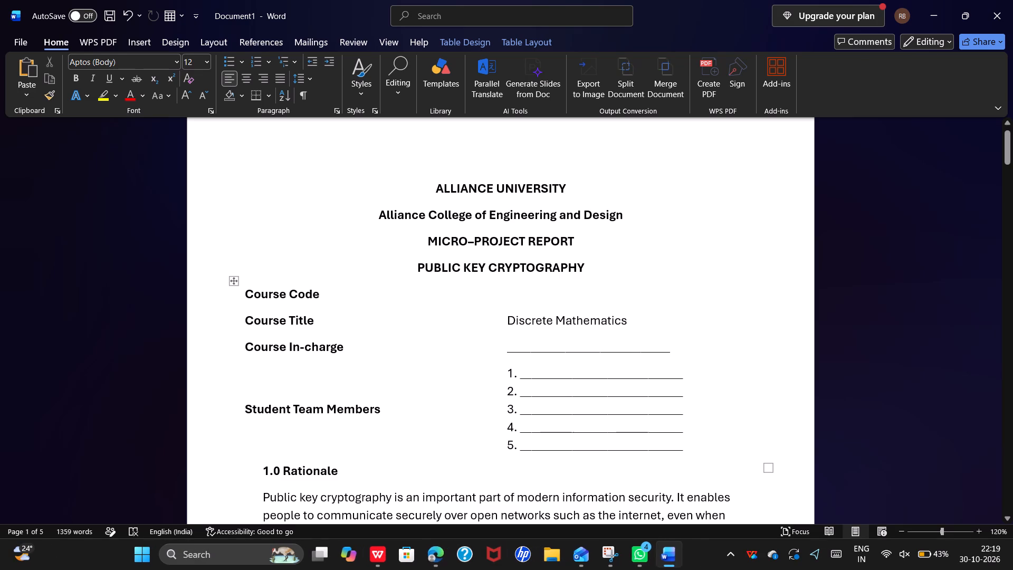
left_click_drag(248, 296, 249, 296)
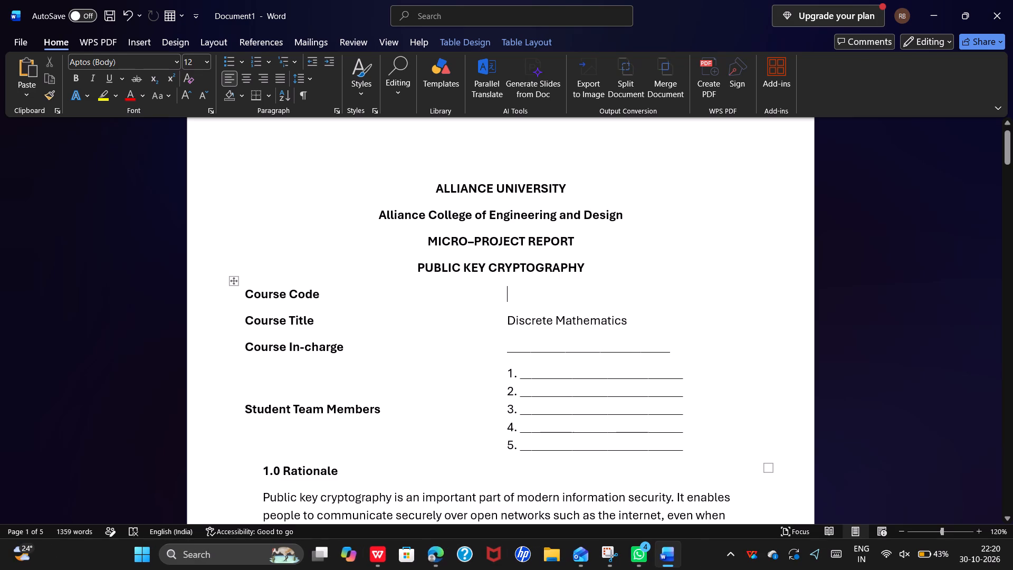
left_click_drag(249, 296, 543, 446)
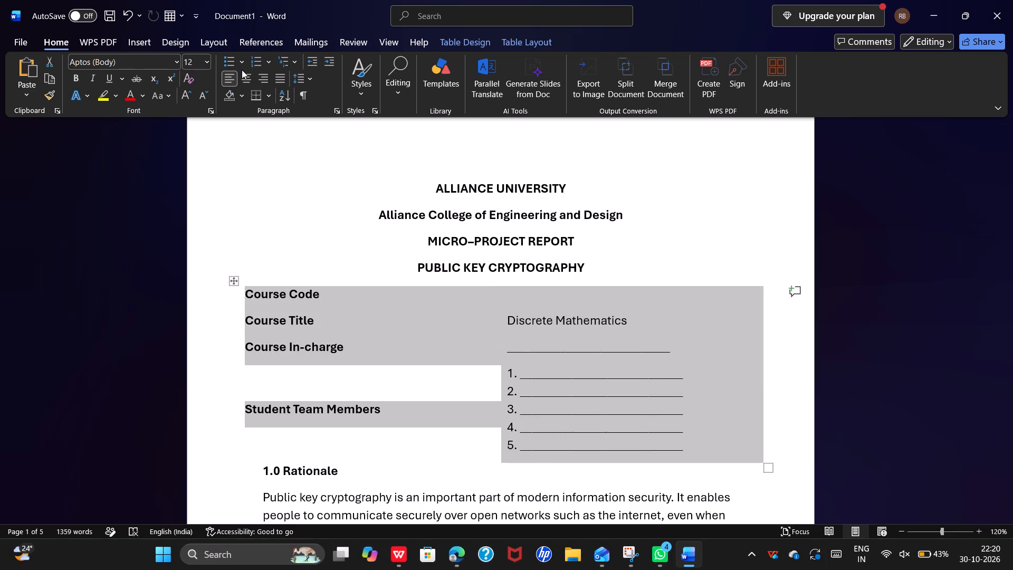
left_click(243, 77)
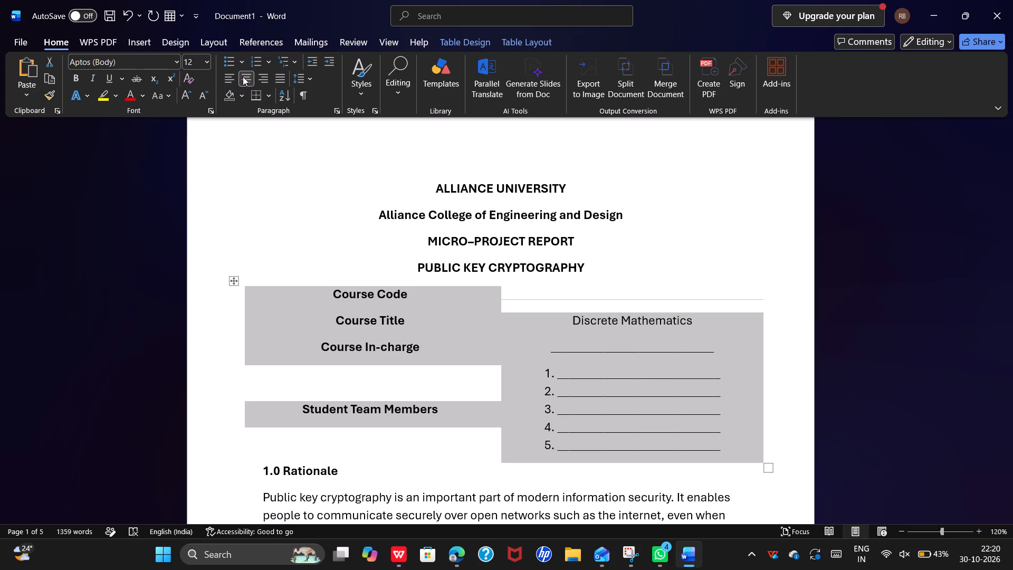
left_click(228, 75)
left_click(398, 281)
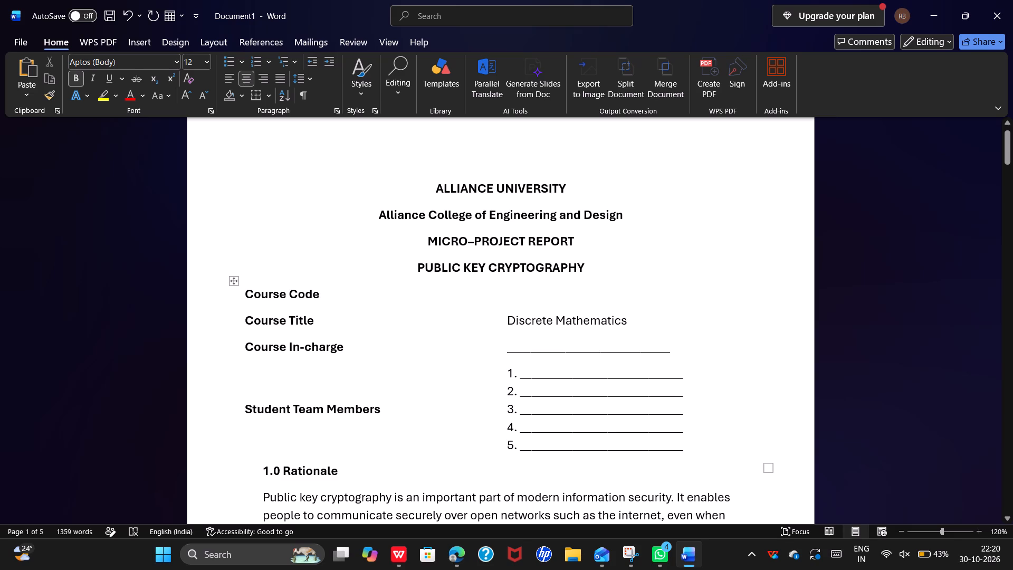
Paste the course code Z5AMT 25207 into the empty Course Code cell.
left_click(508, 298)
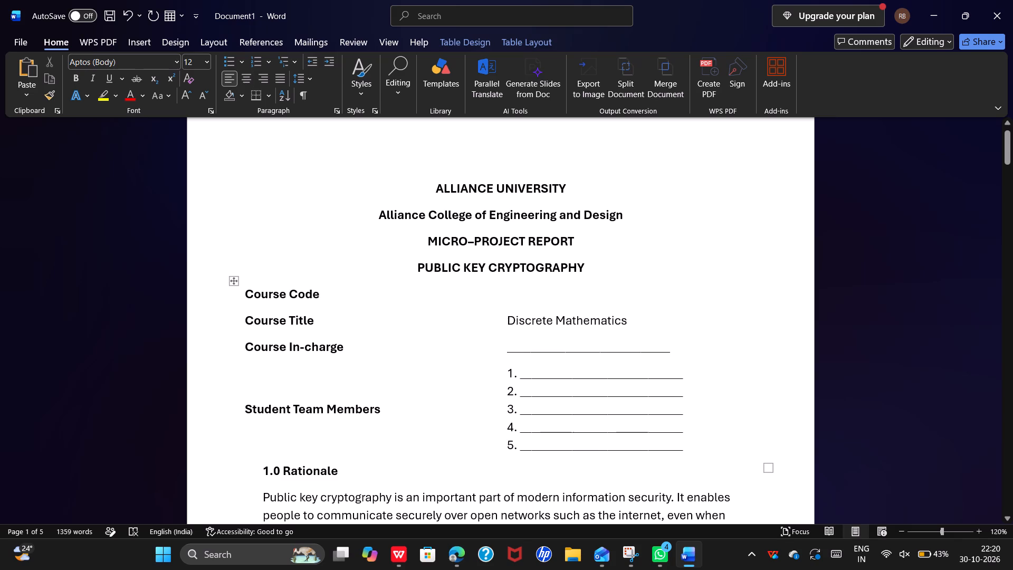
key("ctrl+v")
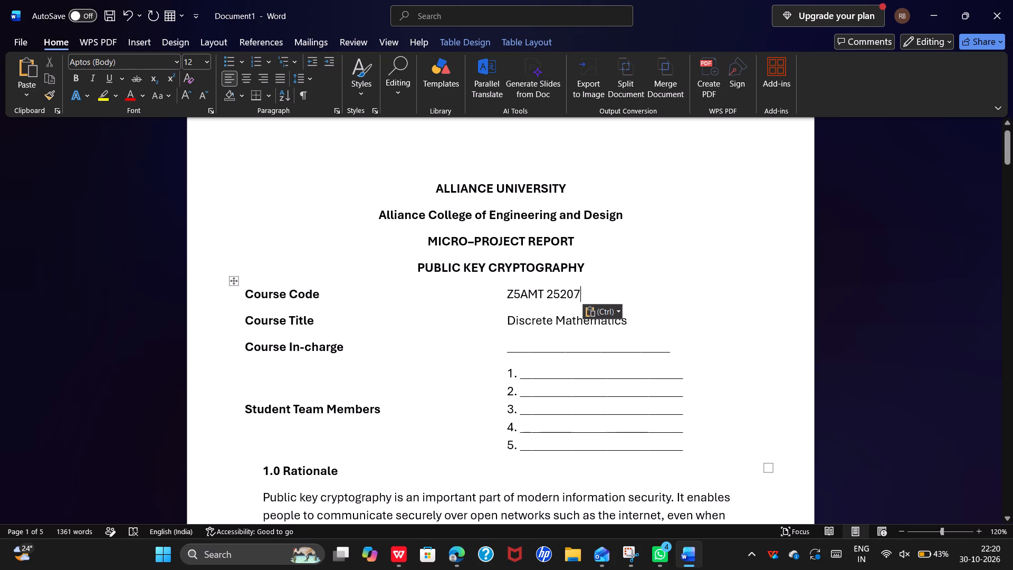
Replace the underscore blank in the Course In-charge cell with the Discrete Mathematics instructor's name.
left_click_drag(508, 351, 662, 343)
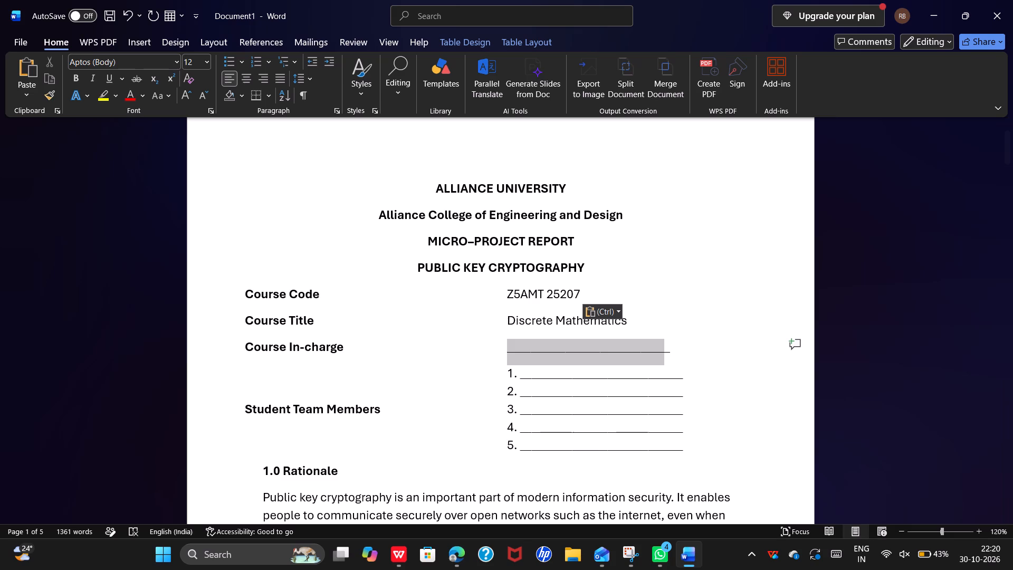
Replace the underscore blank in the Course In-charge cell with the Discrete Mathematics instructor's name, copied from the AUERP session plan page in Edge.
left_click_drag(662, 343, 674, 343)
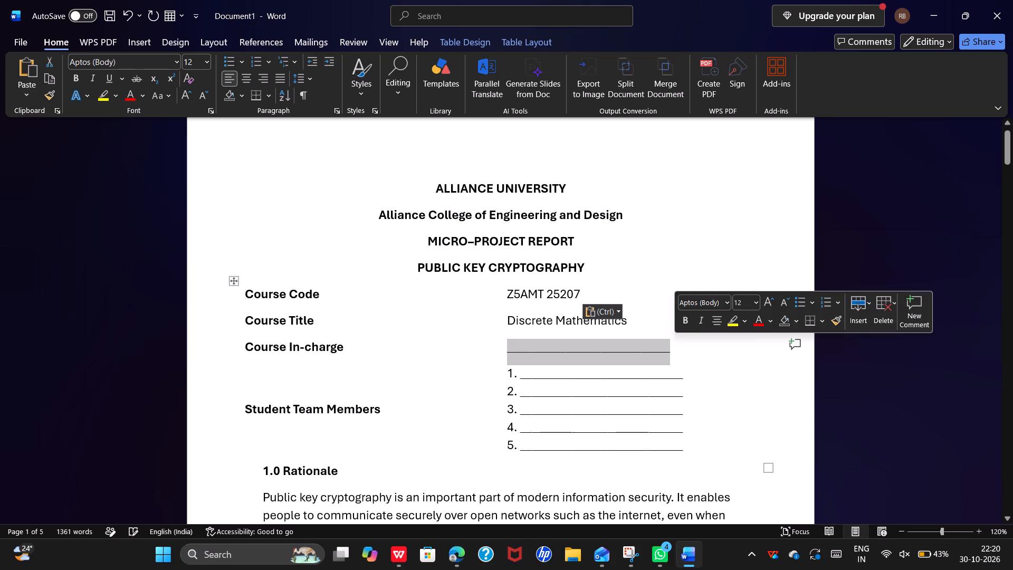
key("BackSpace")
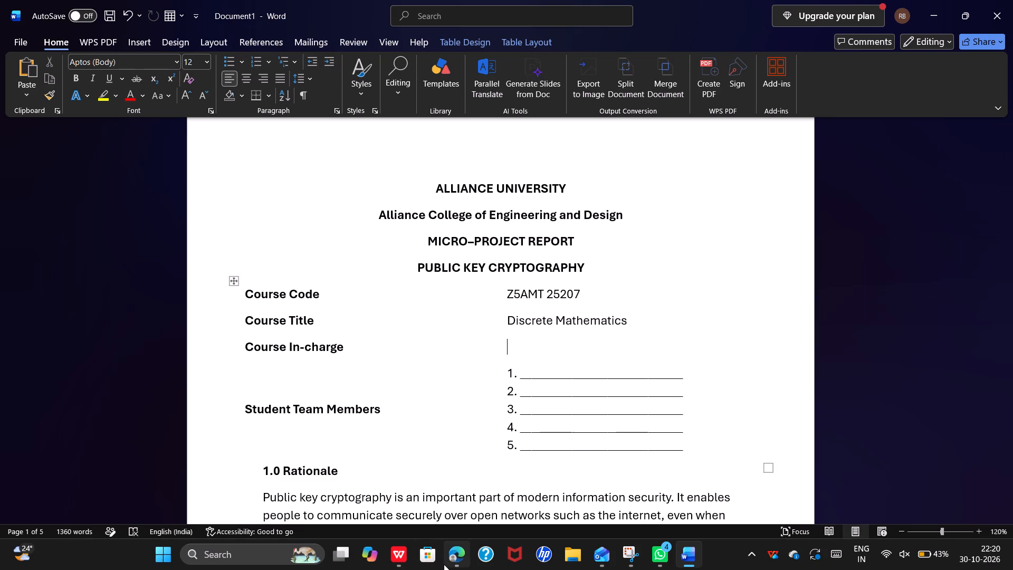
left_click(444, 564)
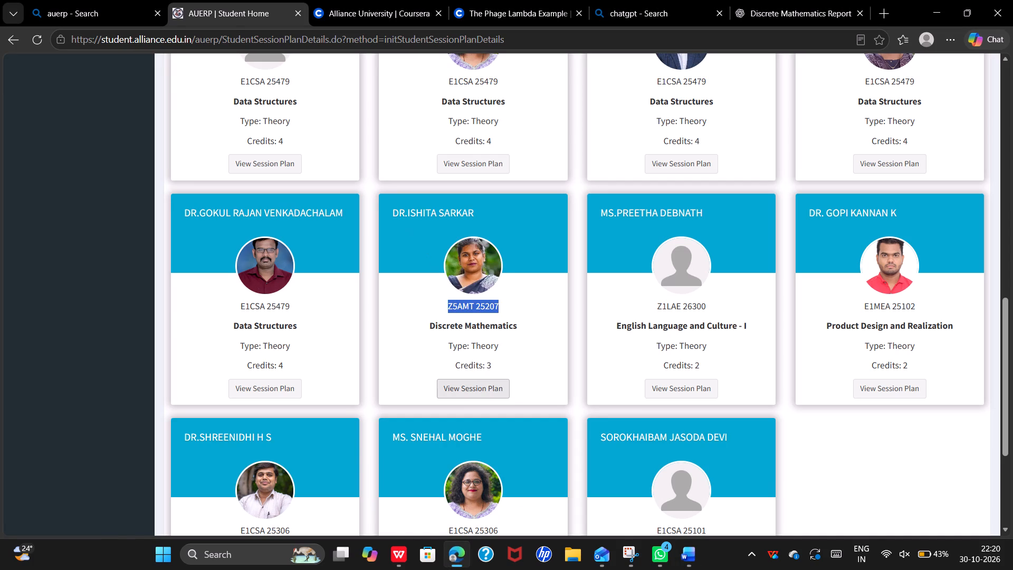
left_click_drag(392, 213, 485, 223)
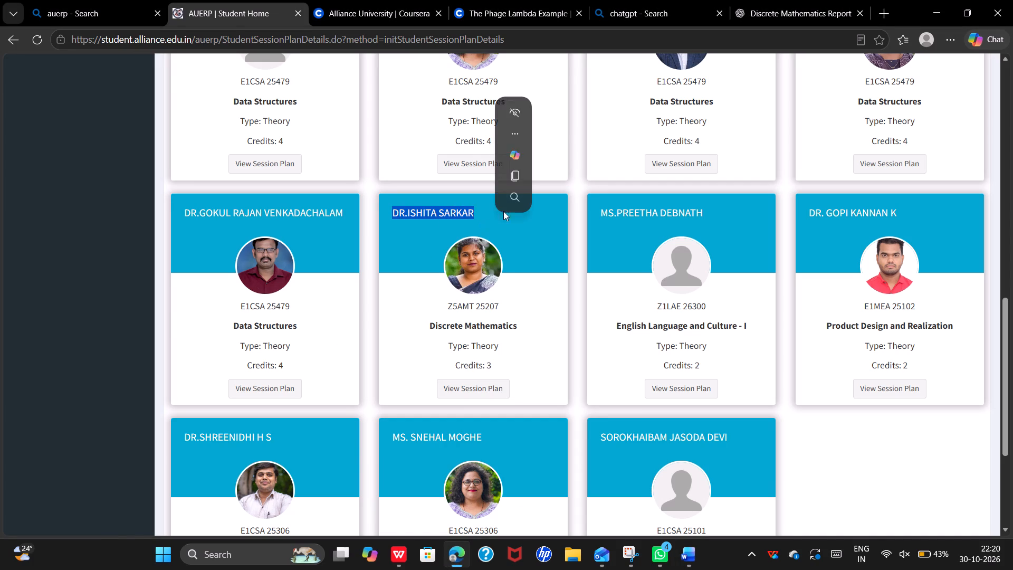
left_click(528, 177)
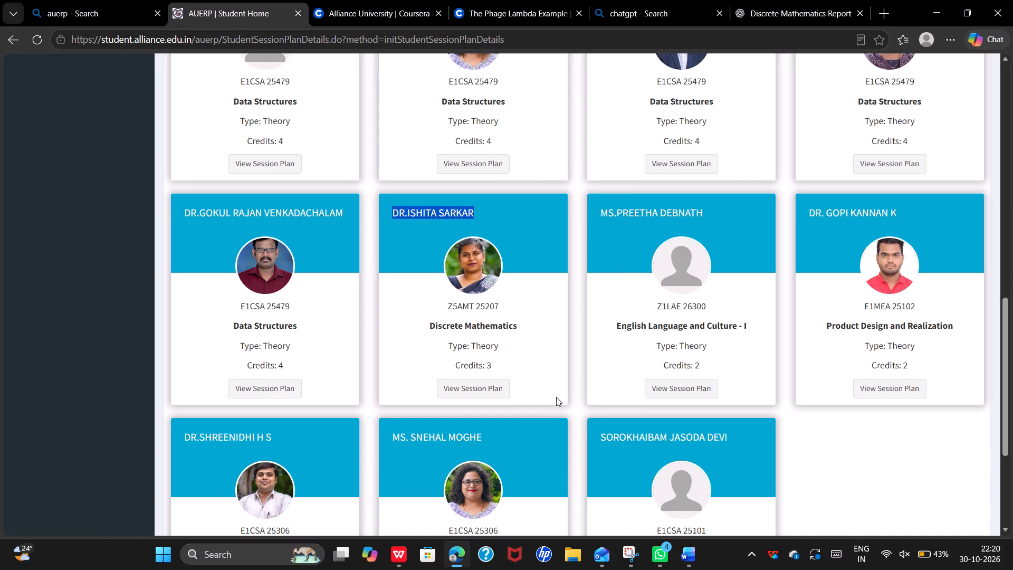
left_click(680, 564)
key("ctrl+v")
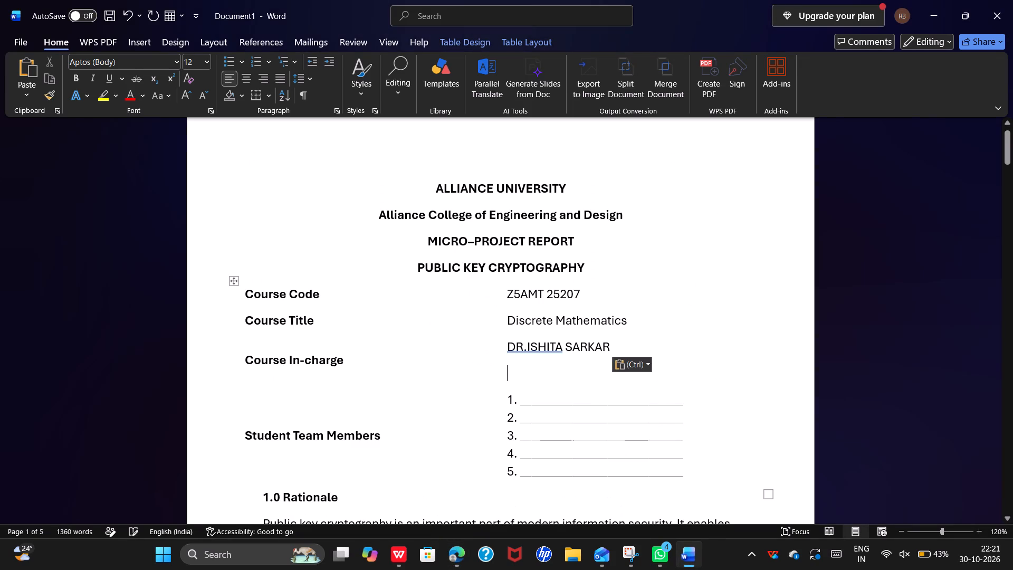
Place the text cursor directly after "DR." in the instructor's name in the Course In-charge cell.
left_click(530, 347)
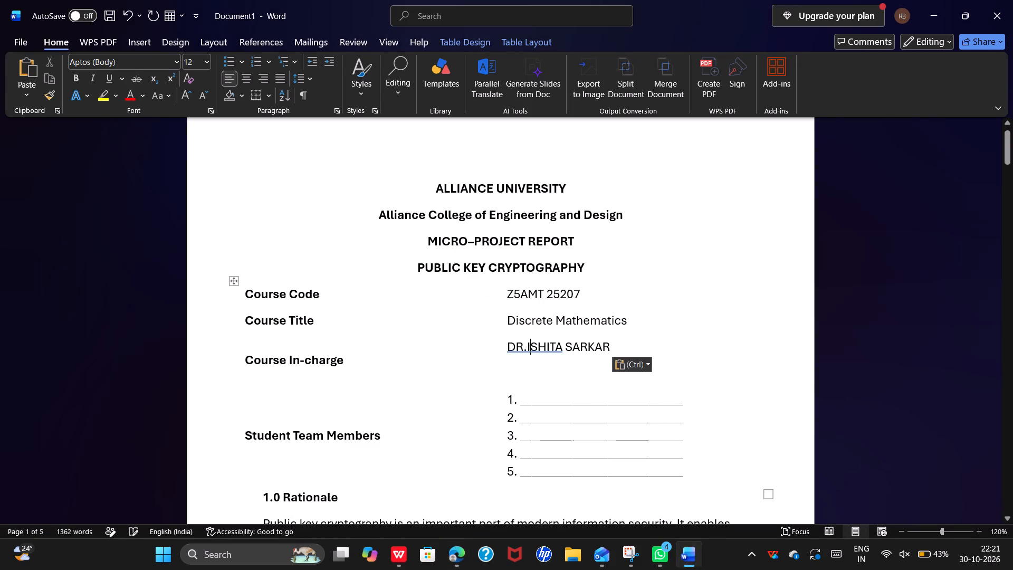
left_click(527, 348)
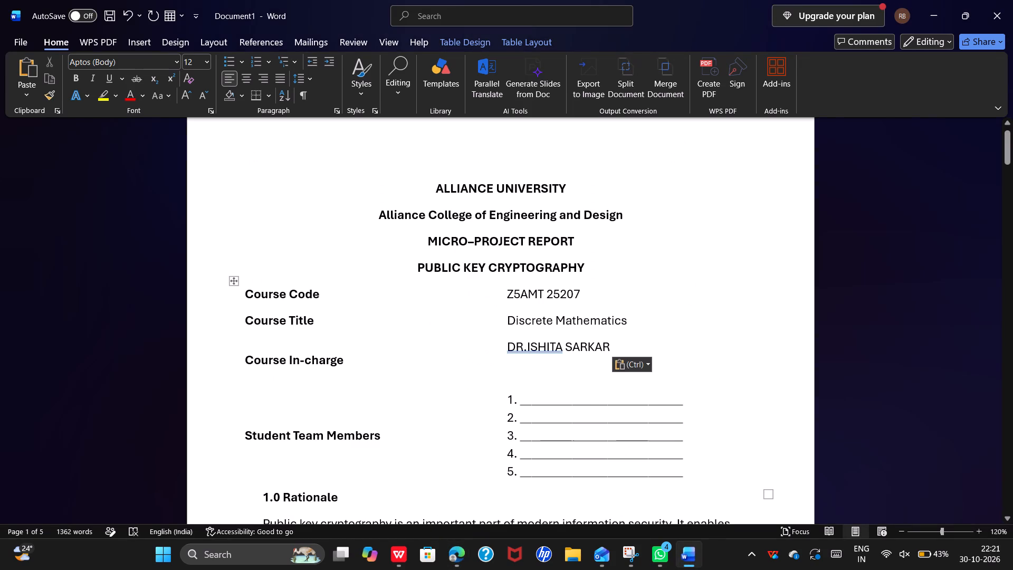
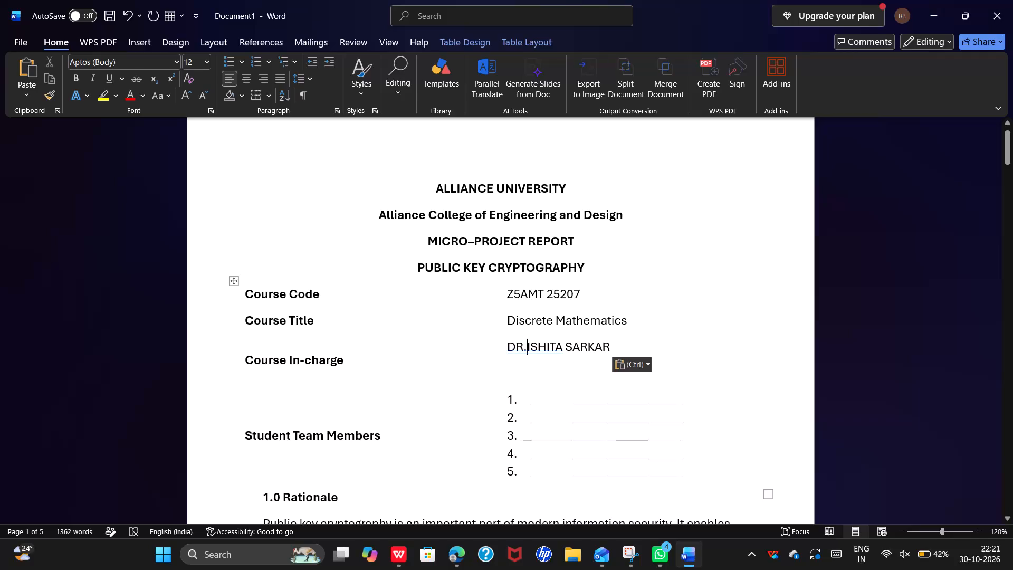
Add a space after "DR." in the Course In-charge cell and remove the empty line below the instructor's name.
key("space")
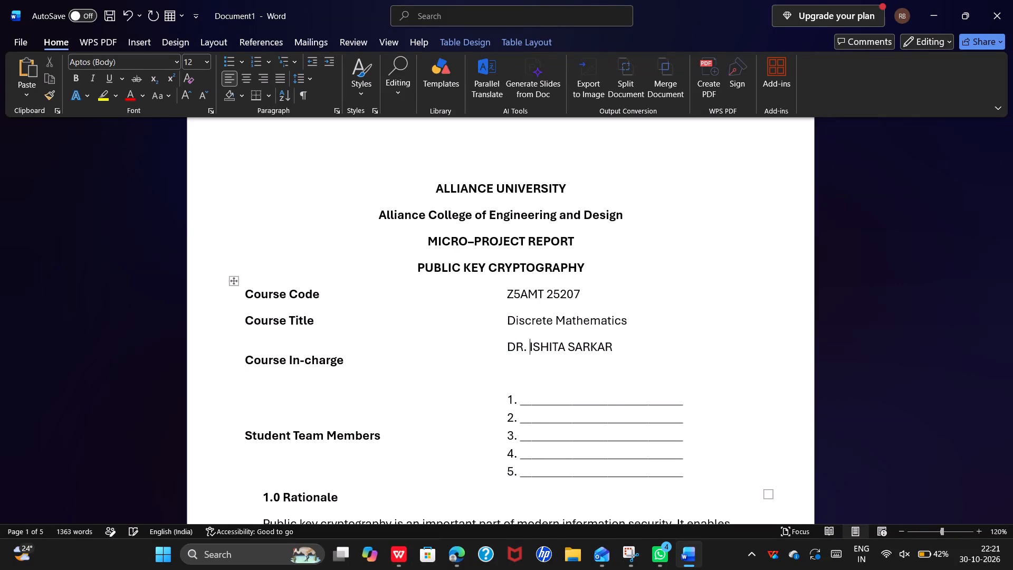
left_click(527, 372)
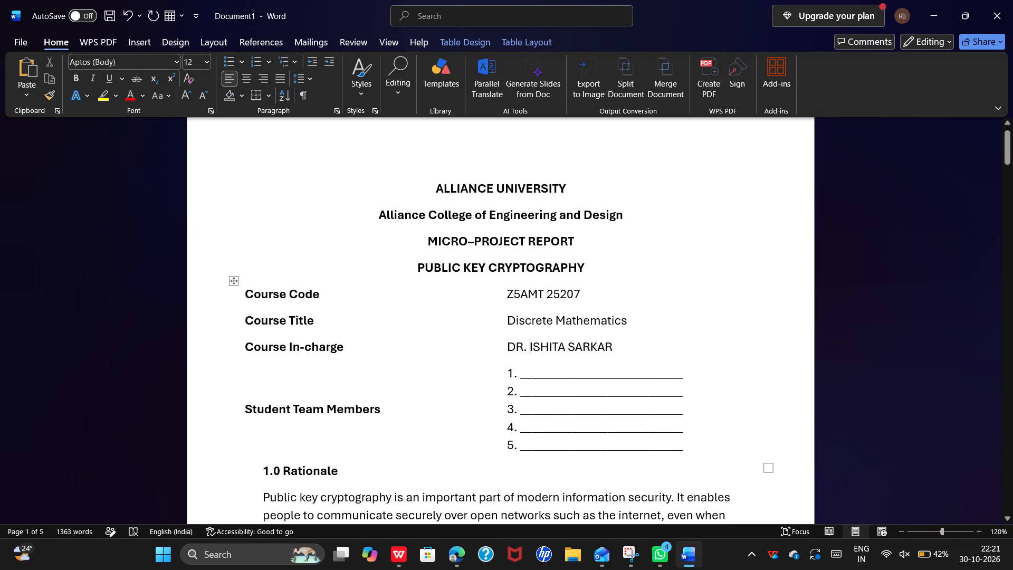
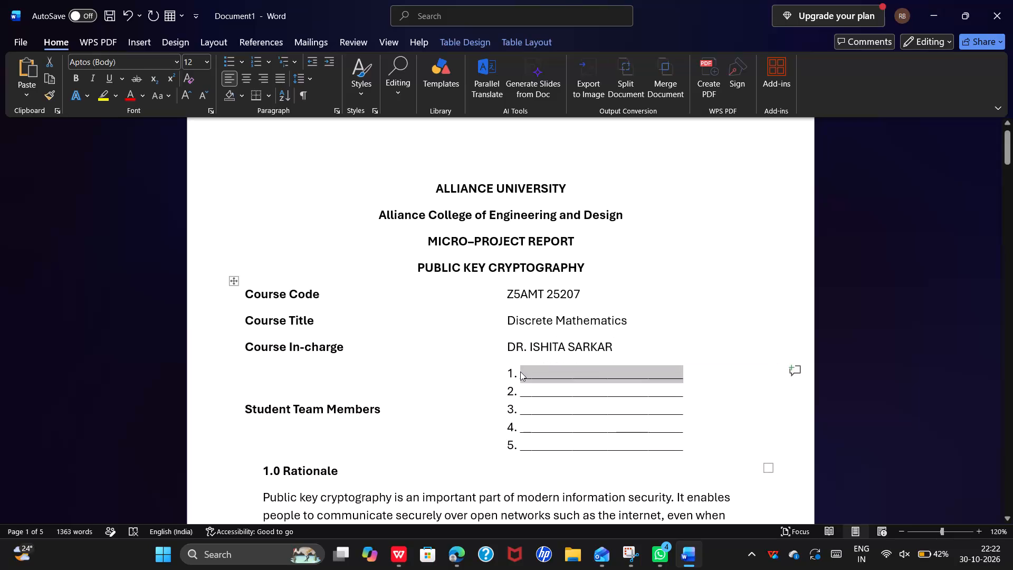
Clear the underscore placeholder from the first line of the Student Team Members cell.
key("o")
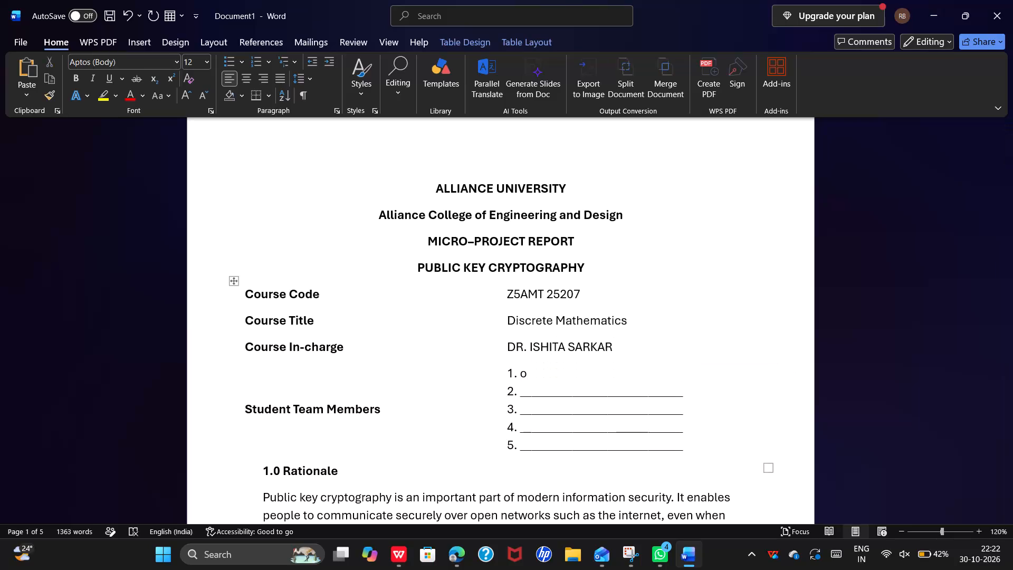
key("BackSpace")
key("BackSpace")
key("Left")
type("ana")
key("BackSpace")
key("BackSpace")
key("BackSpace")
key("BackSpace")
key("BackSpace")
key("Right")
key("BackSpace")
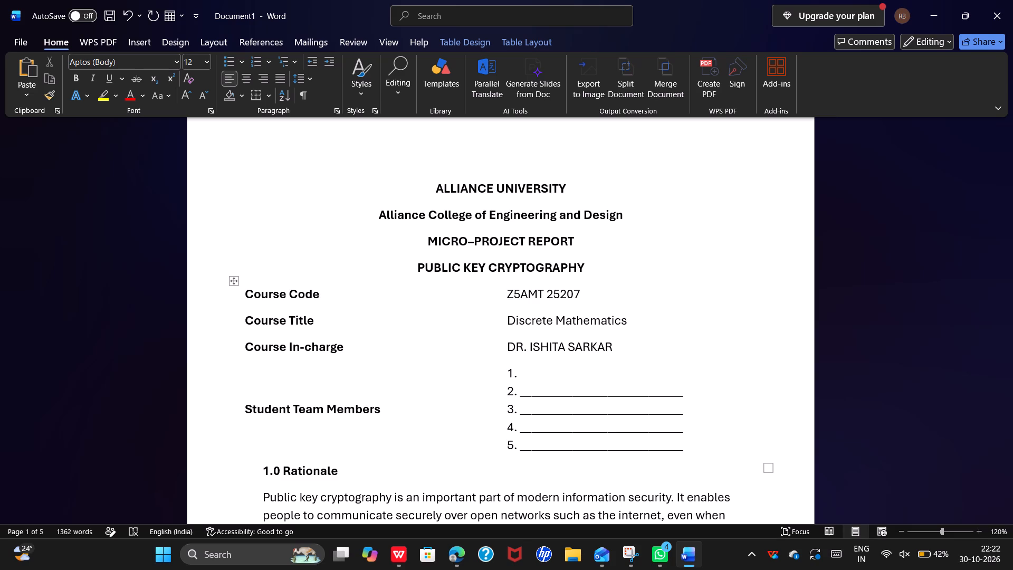
Enter "Gayana" as the first student team member, followed by a space and the member's number in parentheses.
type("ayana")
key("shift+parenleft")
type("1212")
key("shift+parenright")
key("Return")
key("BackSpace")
left_click(528, 391)
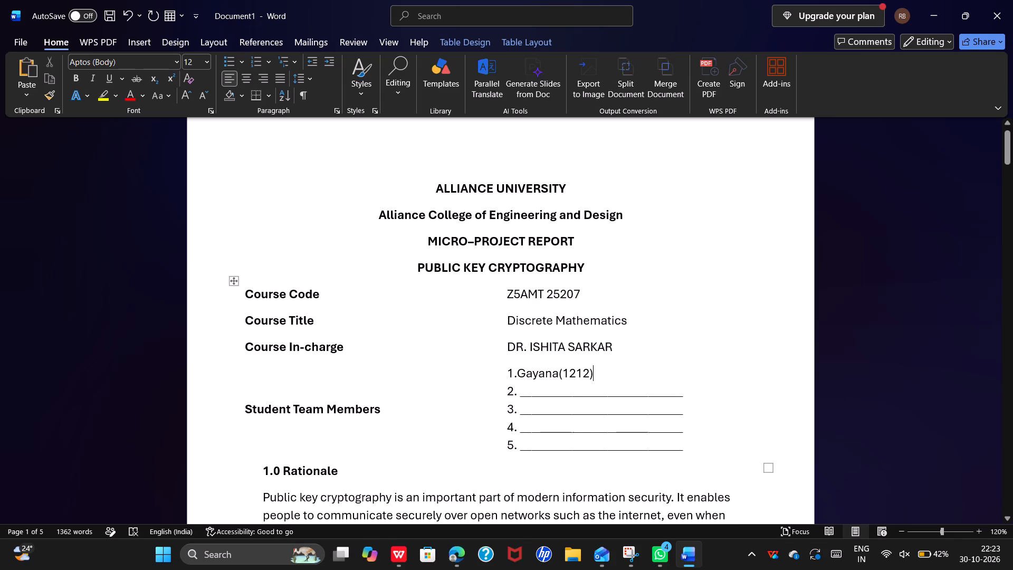
left_click(558, 378)
key("space")
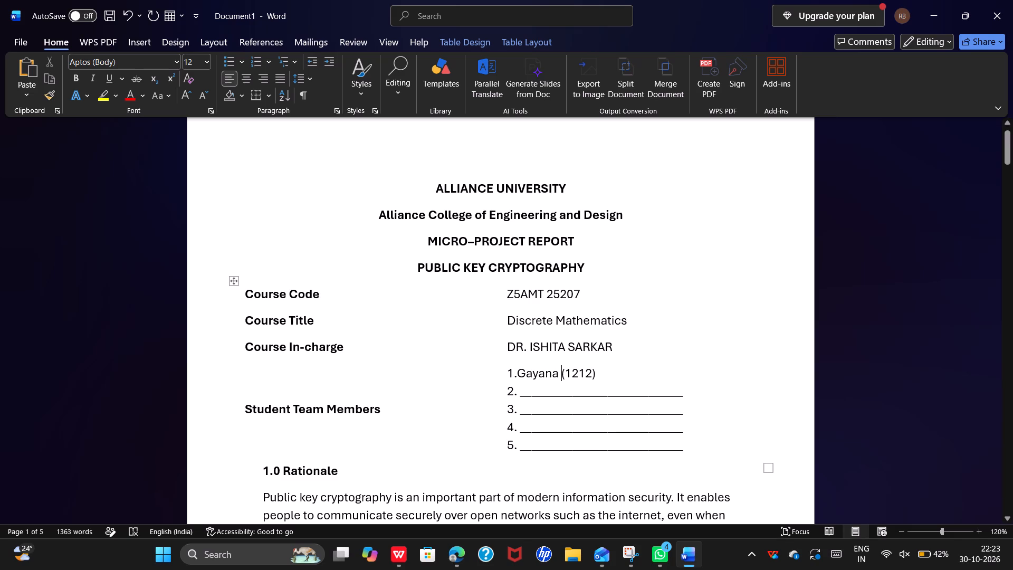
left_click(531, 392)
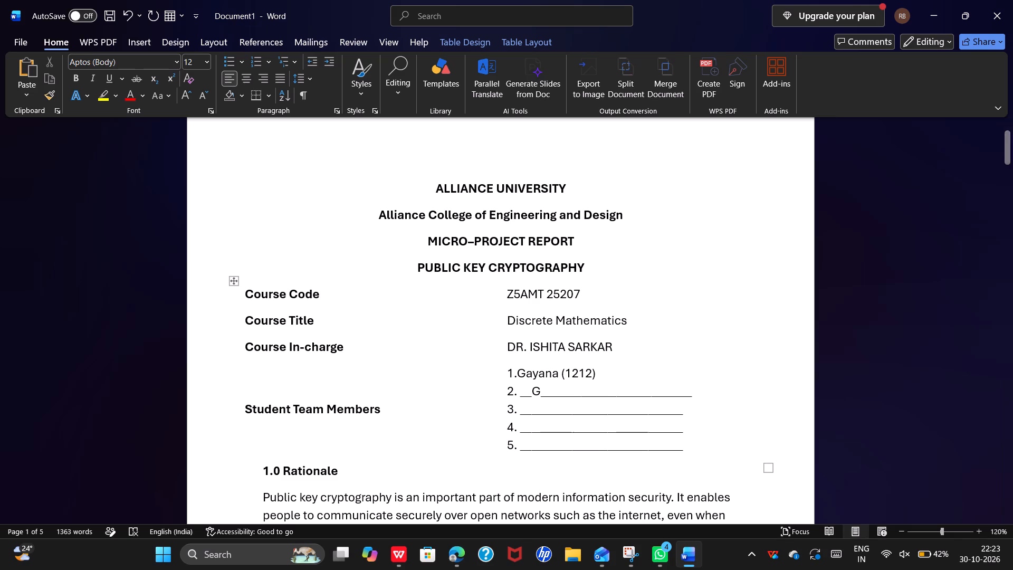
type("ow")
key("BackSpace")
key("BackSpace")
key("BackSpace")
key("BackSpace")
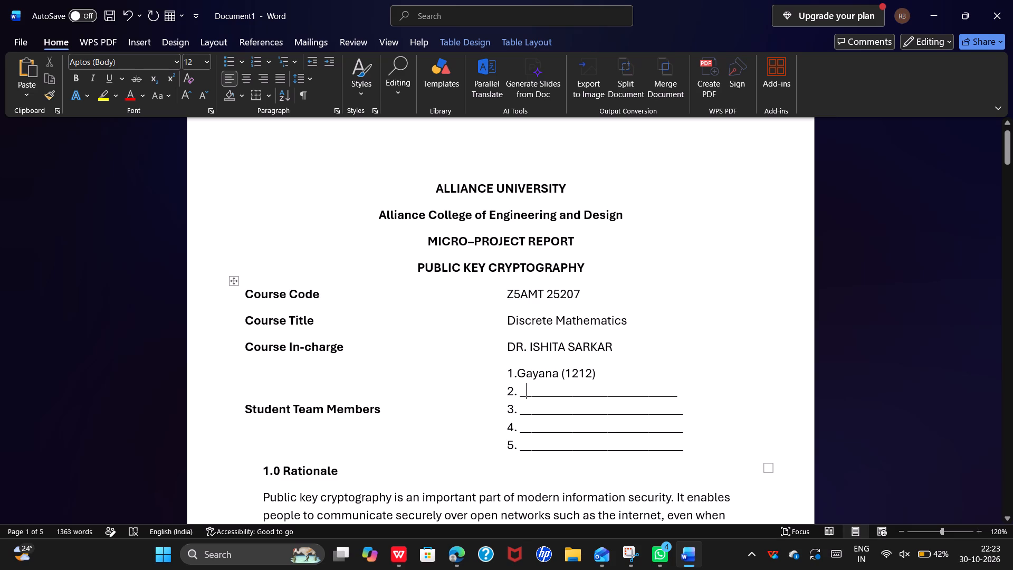
Replace the underscore placeholder on the second Student Team Members line with the name "Gowtam".
left_click_drag(519, 397, 597, 393)
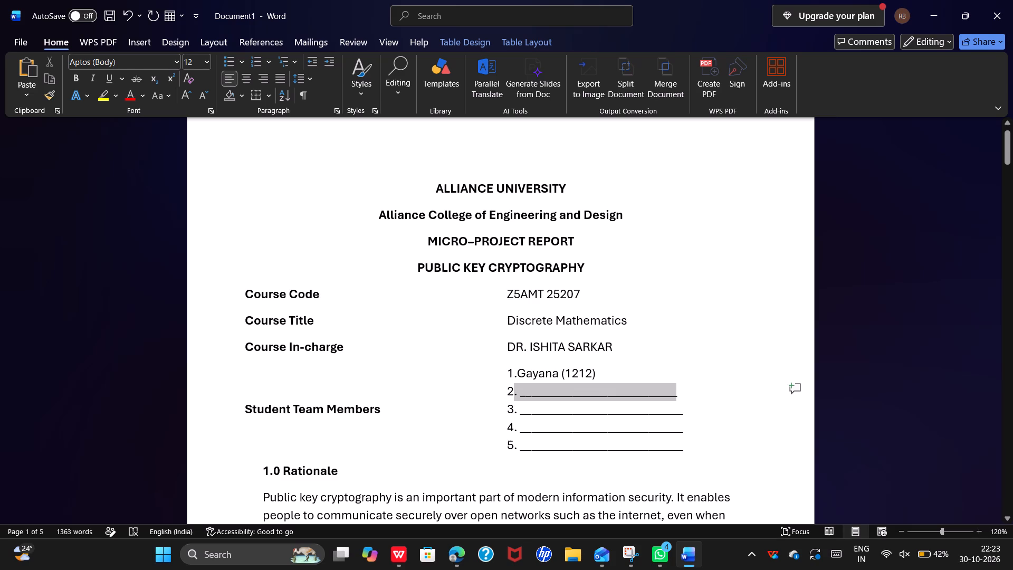
left_click_drag(597, 393, 527, 393)
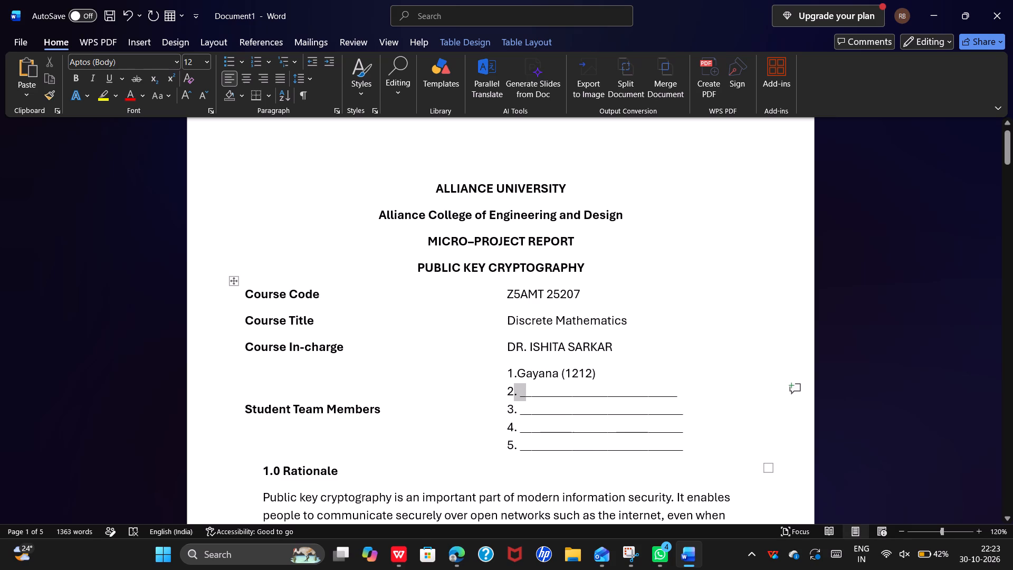
left_click(522, 393)
left_click_drag(521, 395, 585, 388)
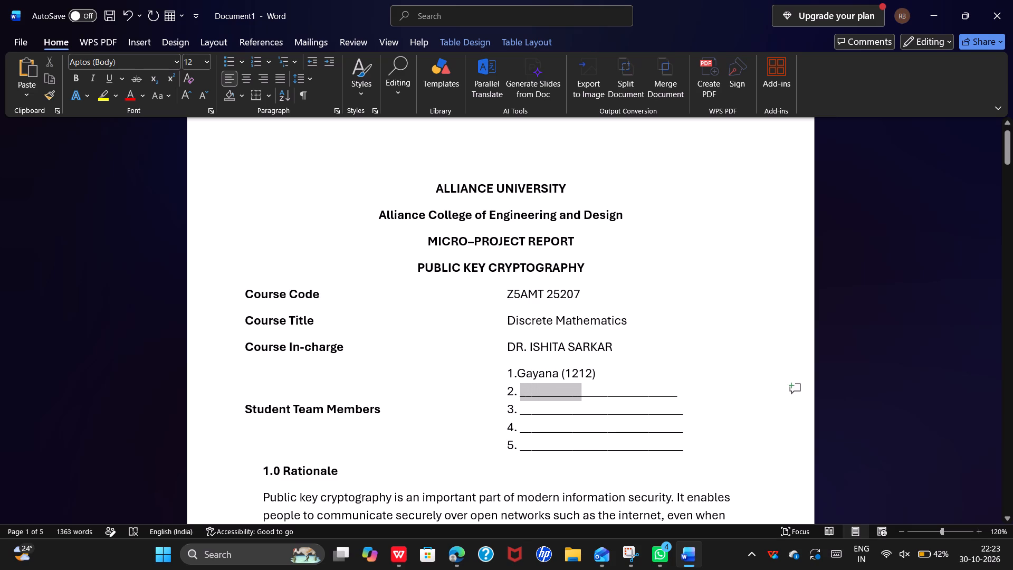
left_click_drag(585, 388, 679, 387)
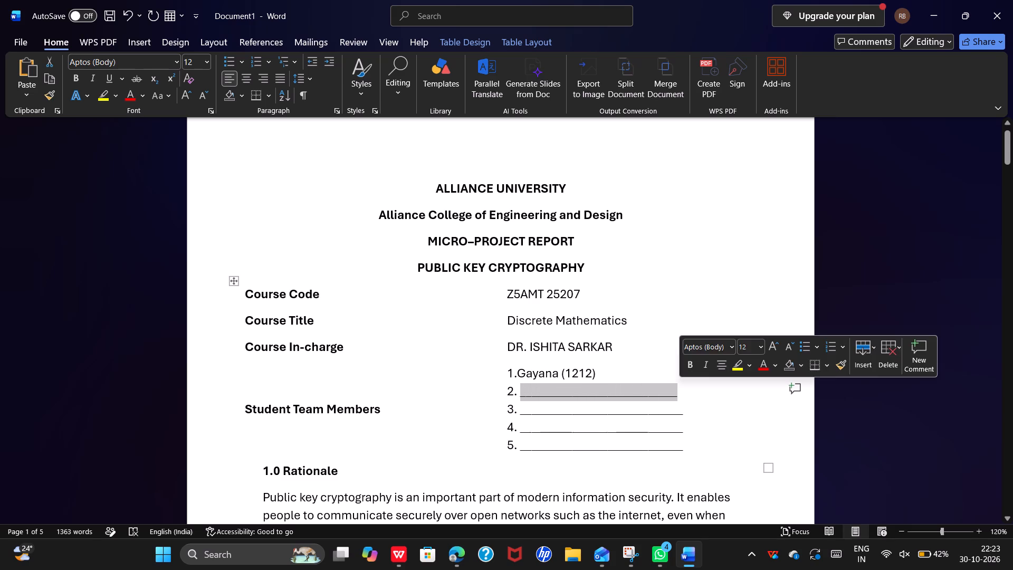
key("BackSpace")
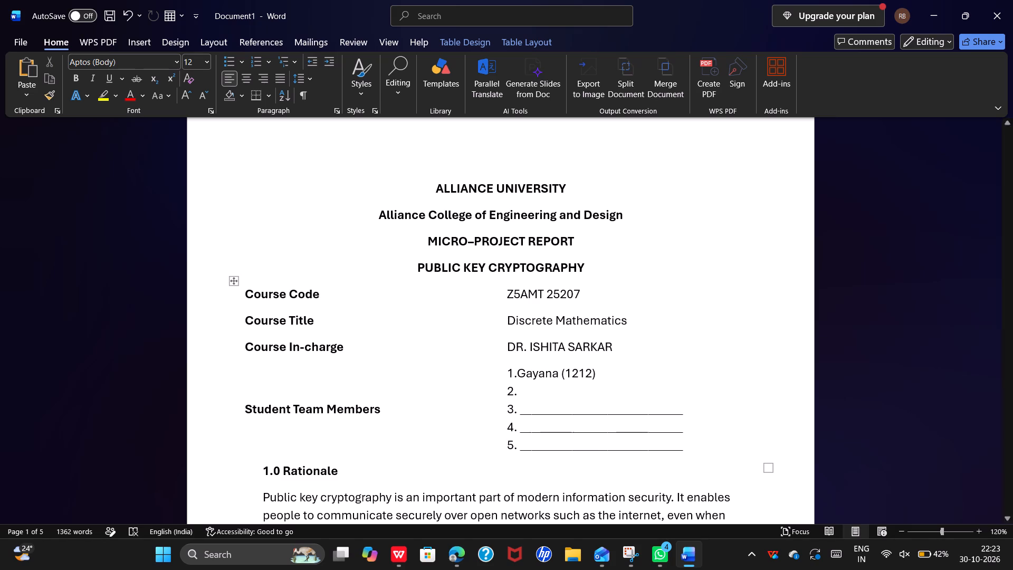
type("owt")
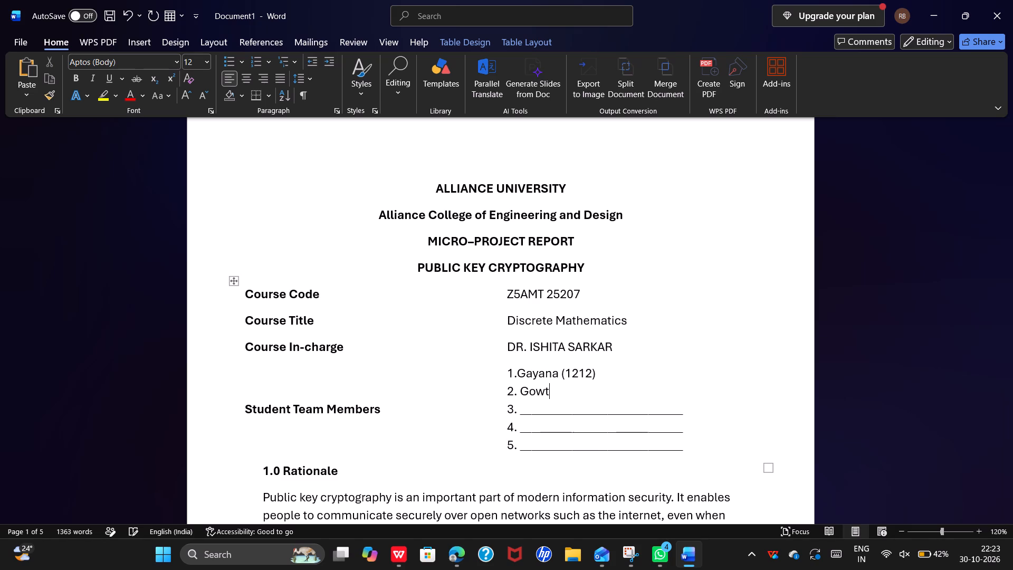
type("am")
Complete the second student team member's name as "Gowtami" and add an opening parenthesis directly after it.
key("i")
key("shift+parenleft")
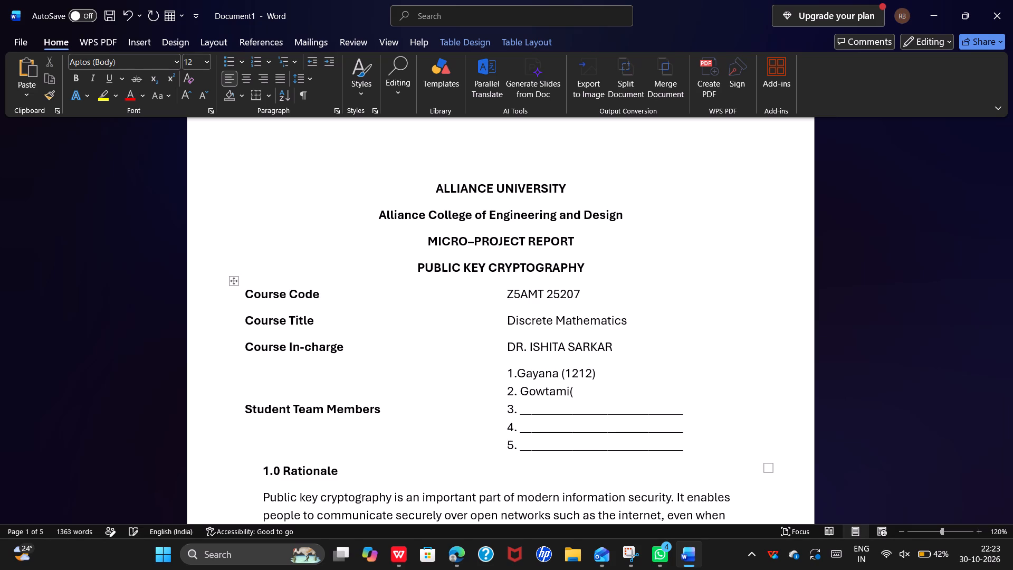
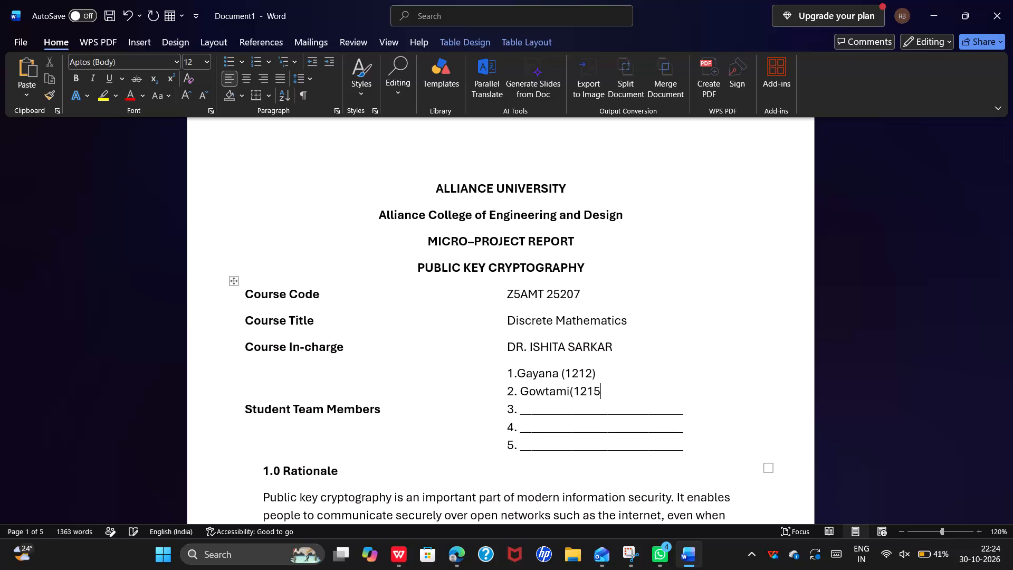
Add the closing parenthesis after the second student team member's number.
key("shift+parenright")
Clear the underscore placeholder from the third line of the Student Team Members cell, keeping the line number.
left_click_drag(520, 412, 558, 416)
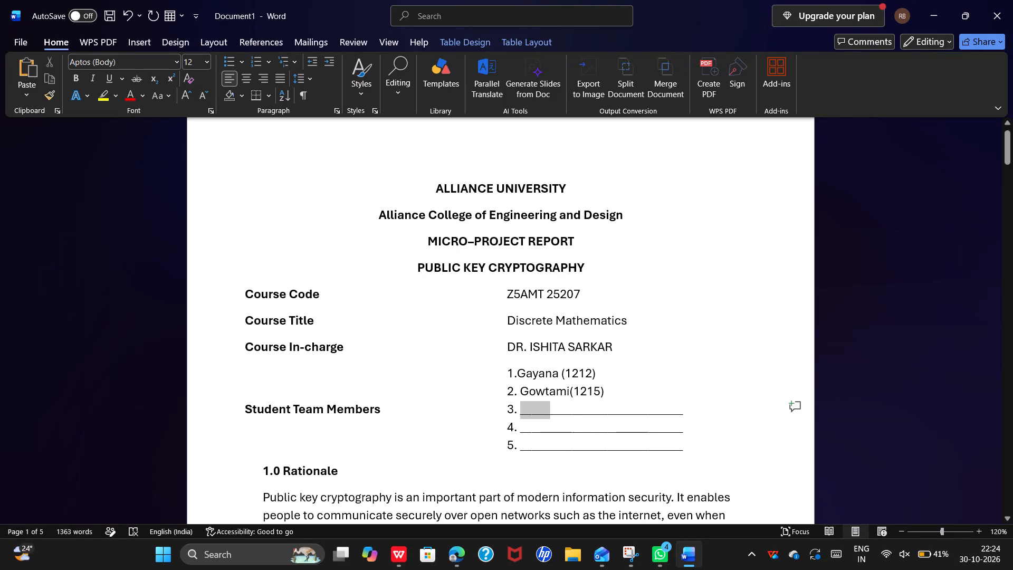
left_click_drag(558, 416, 684, 414)
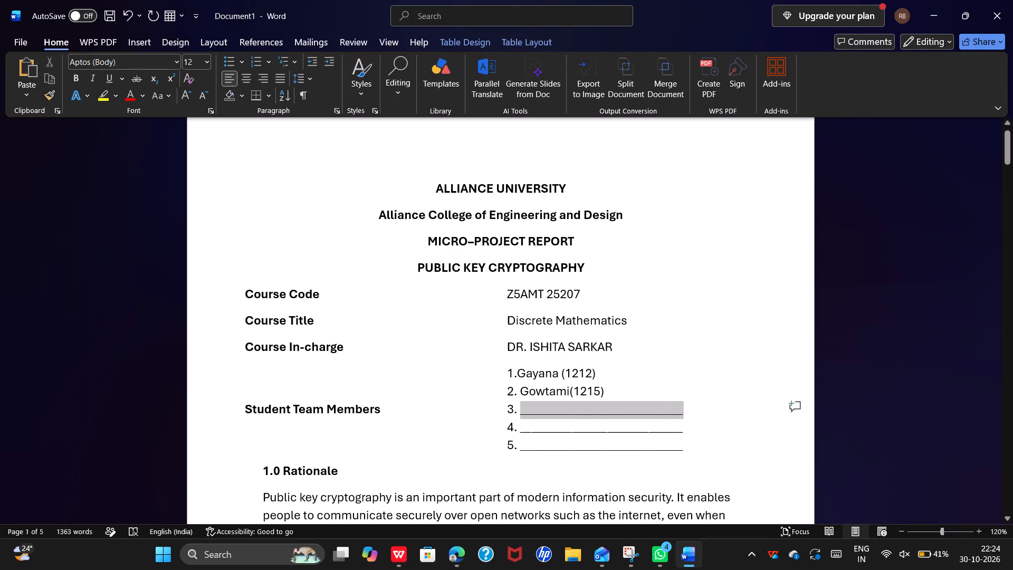
left_click_drag(684, 414, 685, 414)
key("BackSpace")
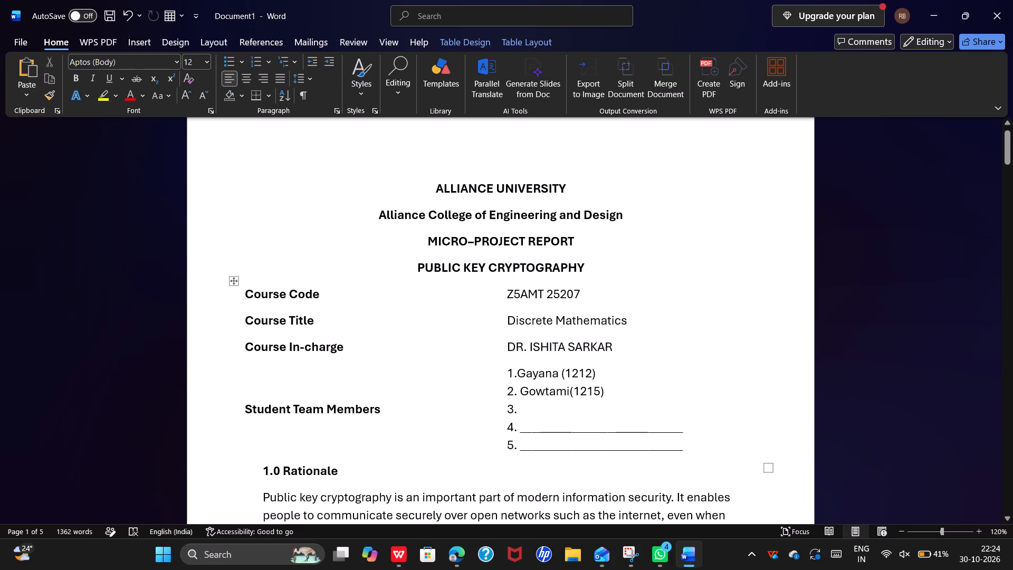
Enter "GaganaShree" as the third student team member, followed directly by the member's number in parentheses.
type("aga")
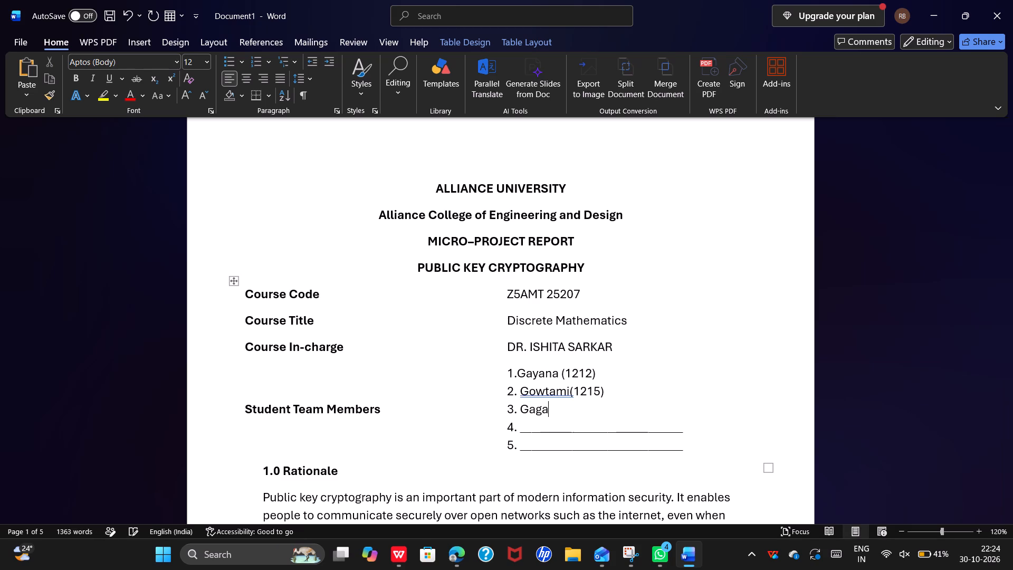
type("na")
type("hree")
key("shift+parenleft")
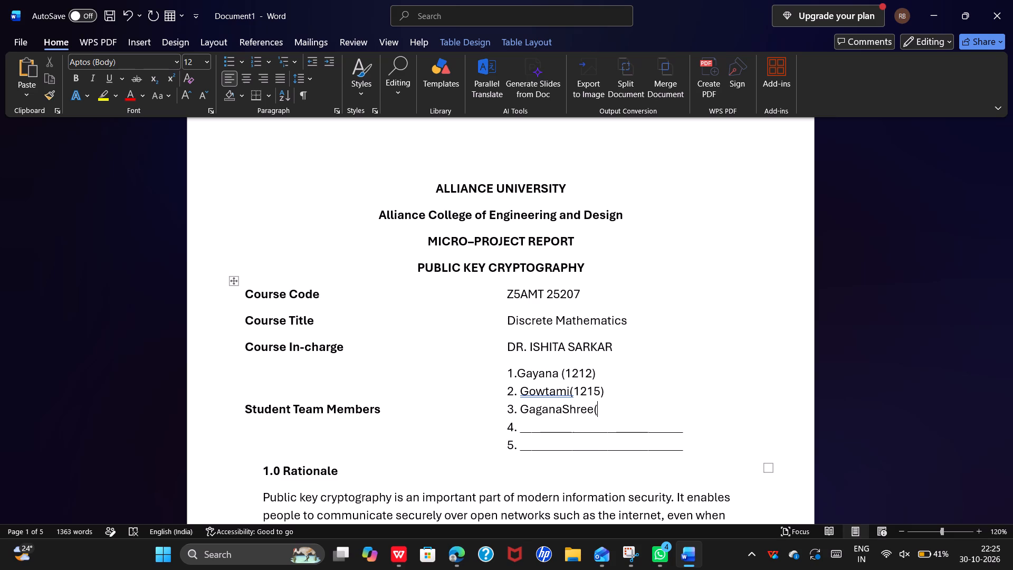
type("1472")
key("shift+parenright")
Insert a space between the name "Gowtami" and the parenthesised number on the second Student Team Members line.
left_click(569, 392)
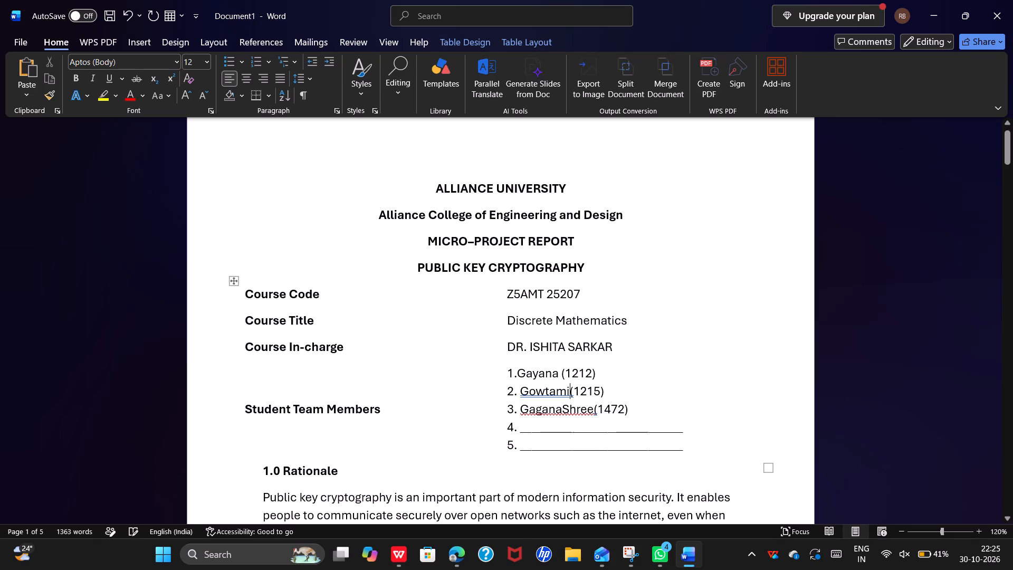
key("space")
left_click(557, 397)
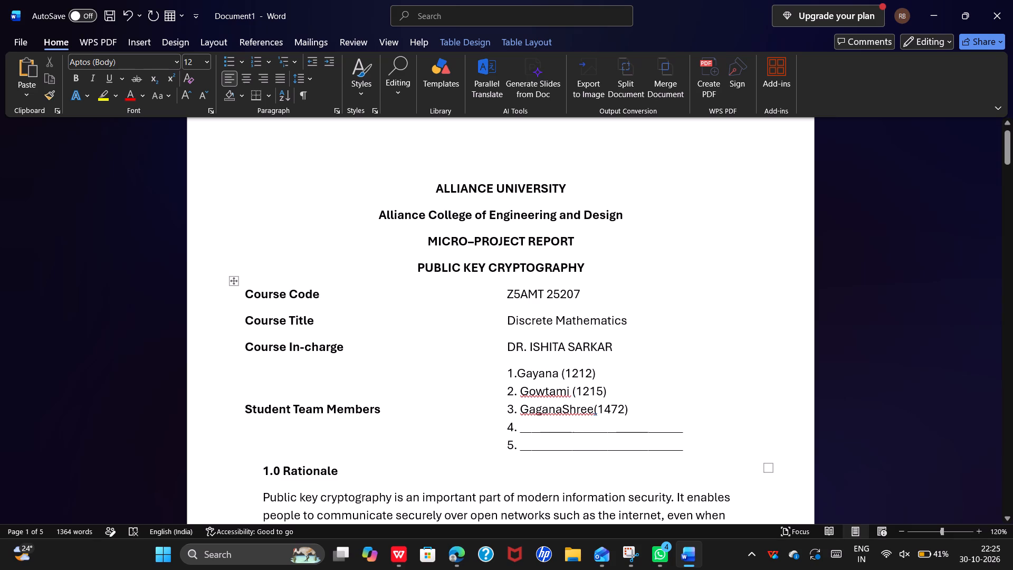
Replace the fourth Student Team Members placeholder with "Shivani", a space and the member's number in parentheses, keeping item 5 on its own line.
left_click(542, 424)
left_click_drag(520, 432, 700, 429)
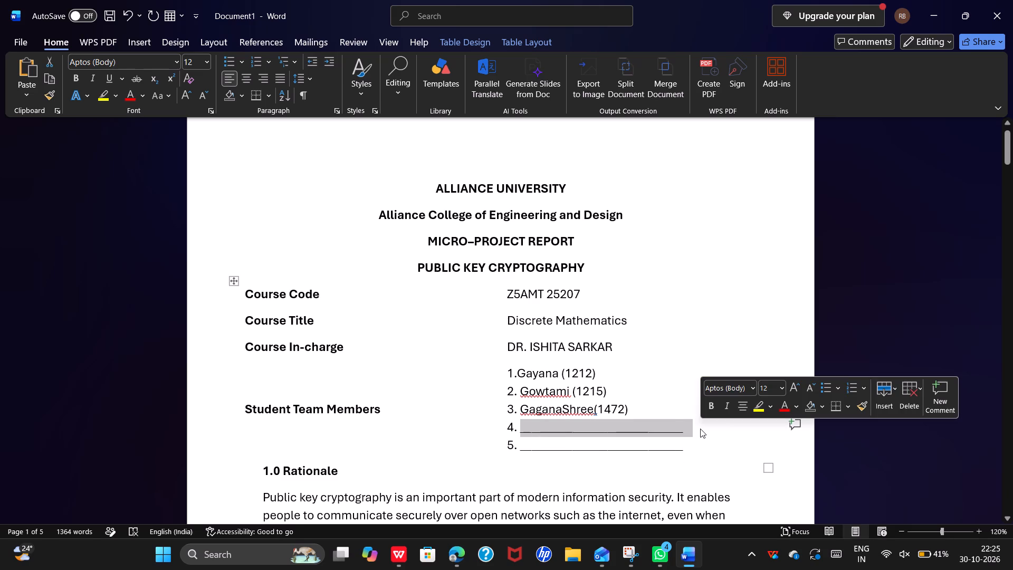
key("BackSpace")
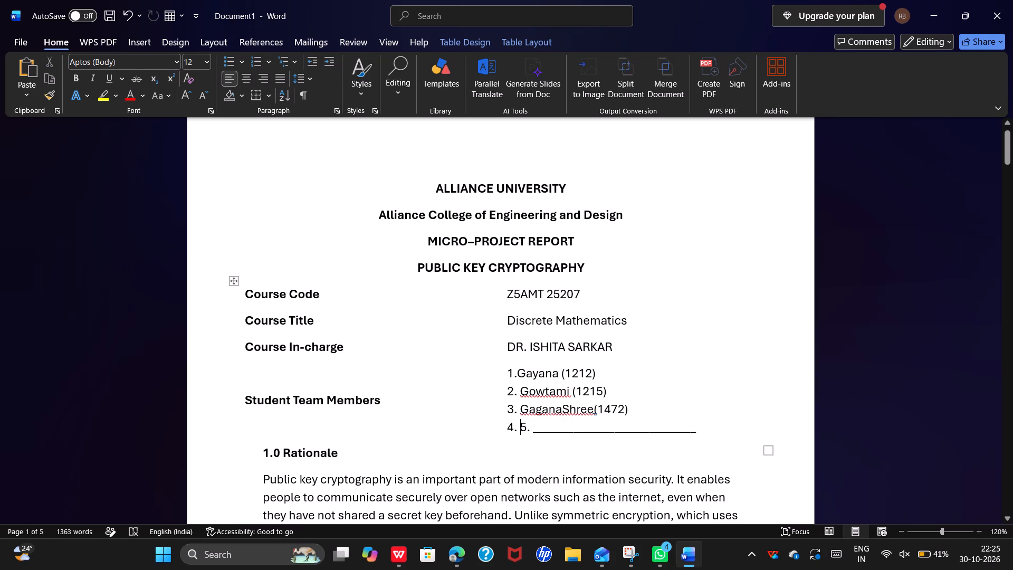
key("Return")
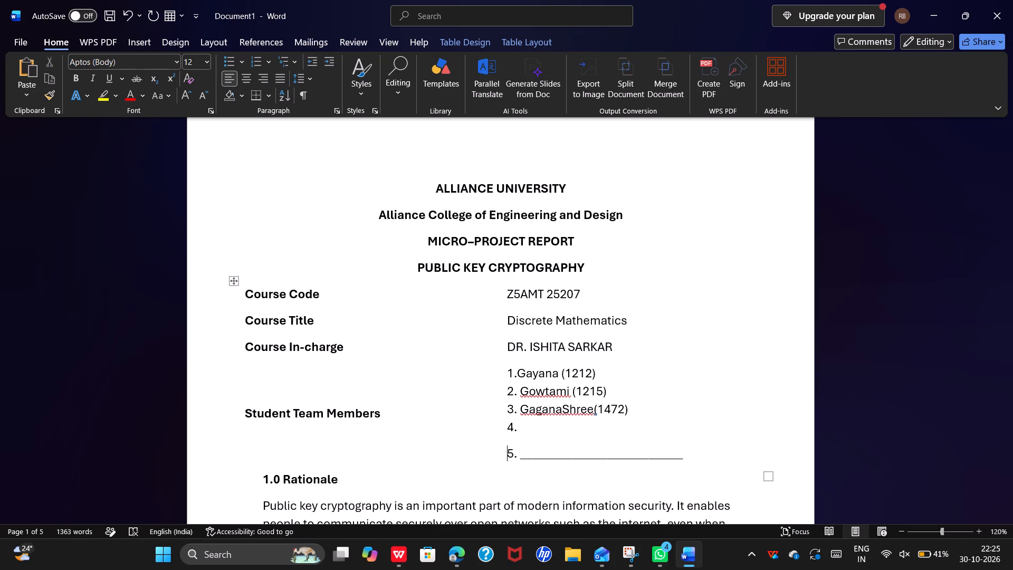
key("BackSpace")
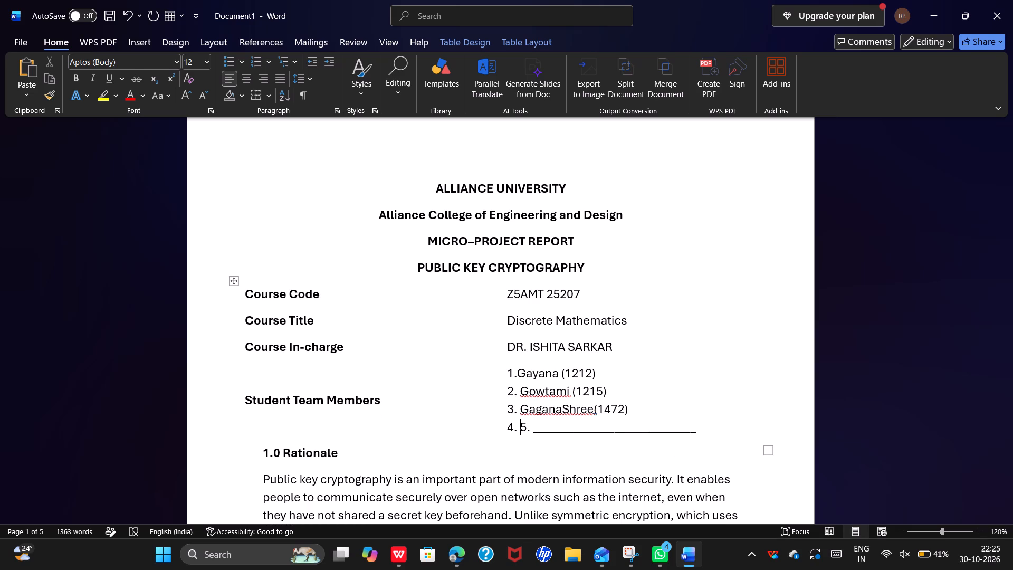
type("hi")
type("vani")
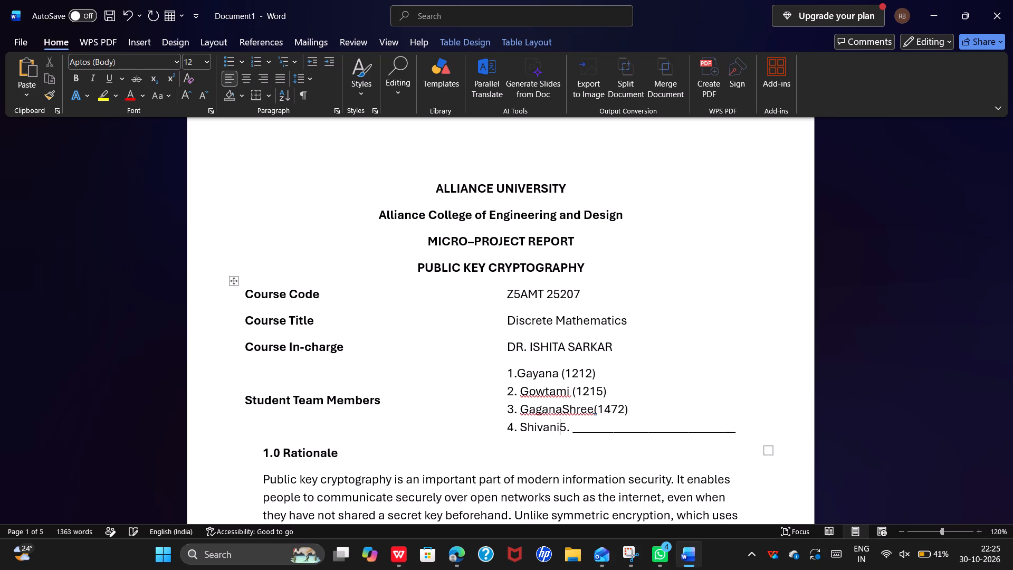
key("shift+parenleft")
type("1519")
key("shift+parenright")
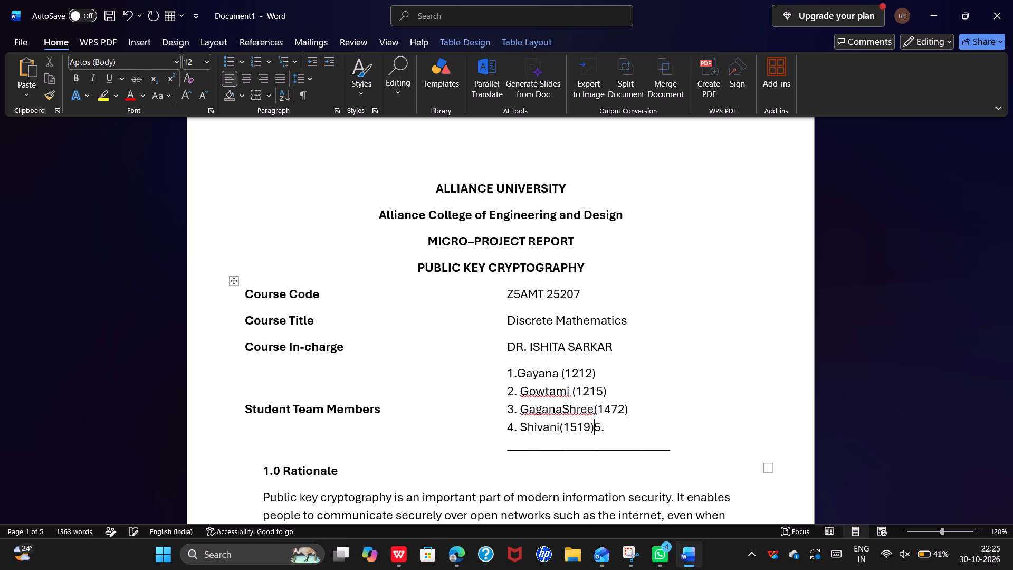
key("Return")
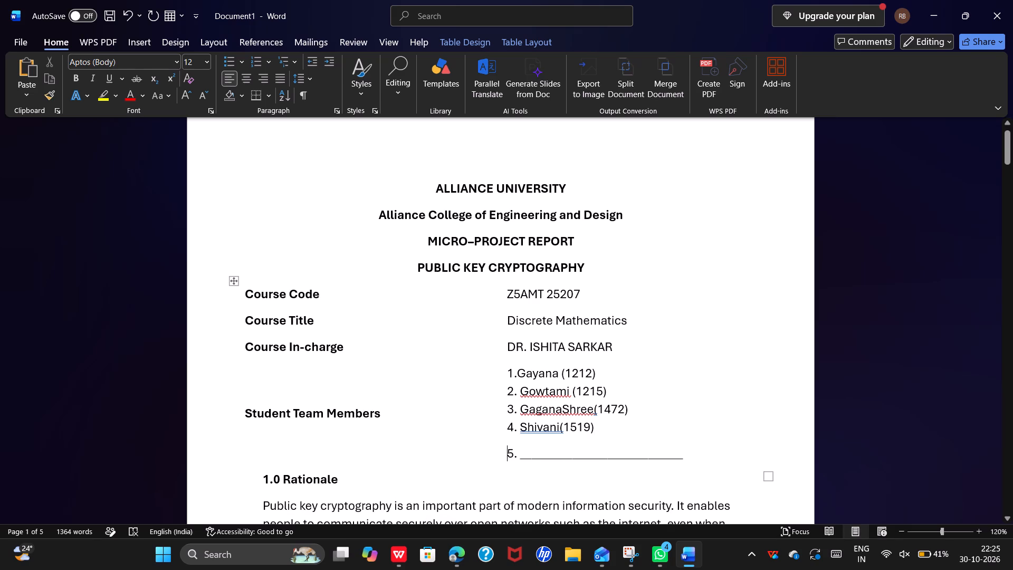
left_click(559, 426)
key("space")
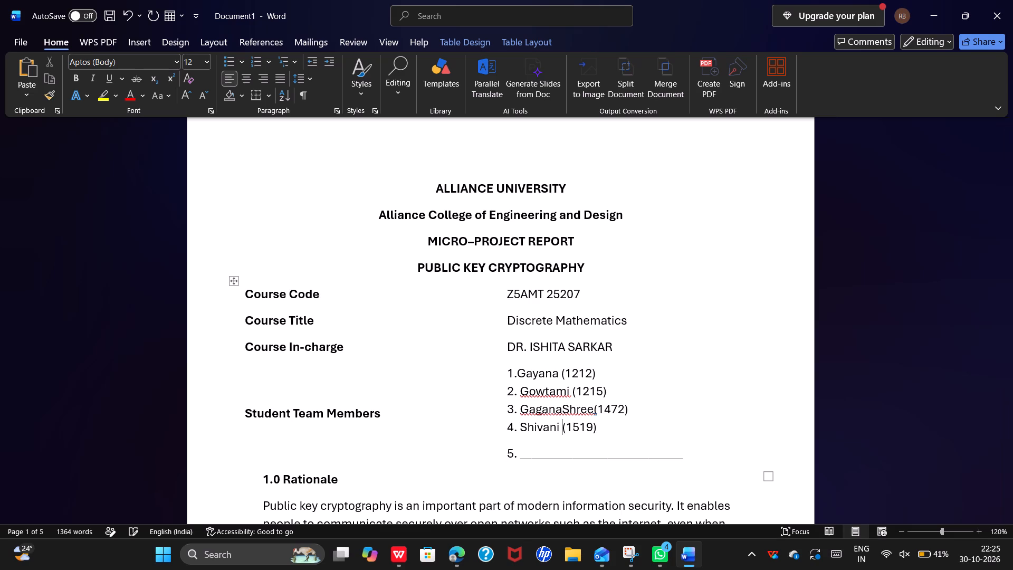
Delete the fifth Student Team Members line, including its number and underscore placeholder.
left_click(513, 440)
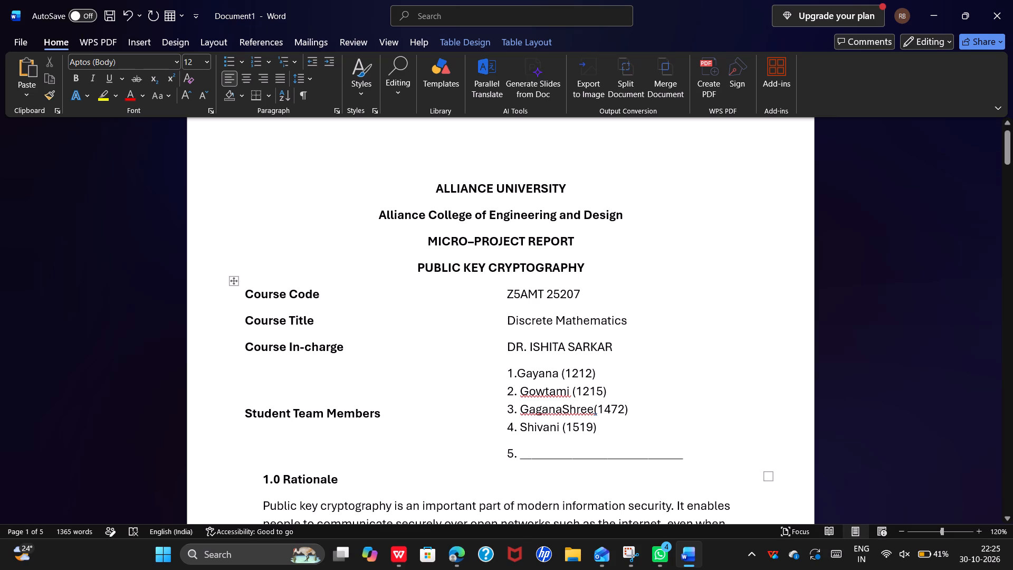
left_click(599, 433)
left_click_drag(518, 460, 653, 450)
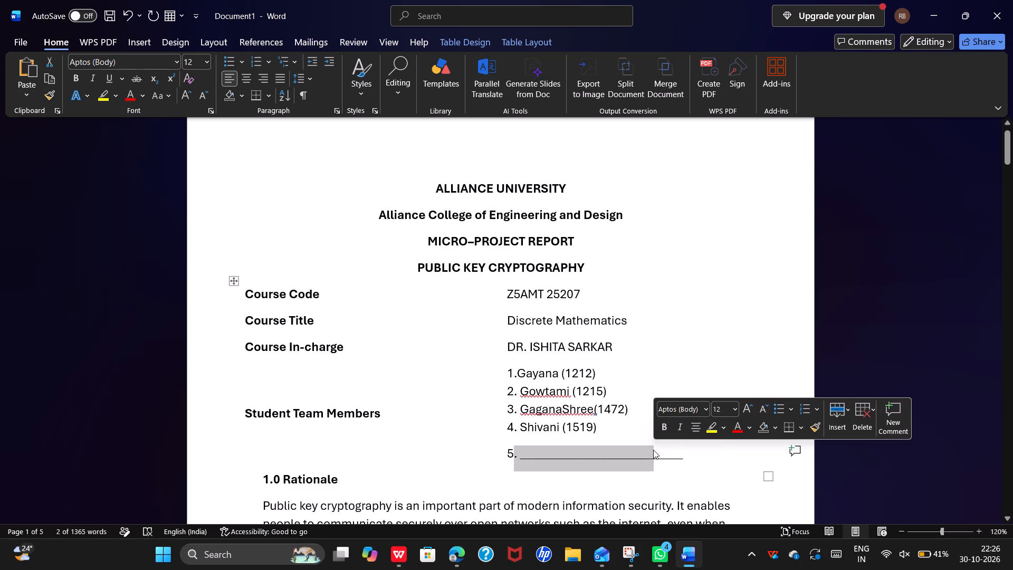
key("BackSpace")
left_click(548, 459)
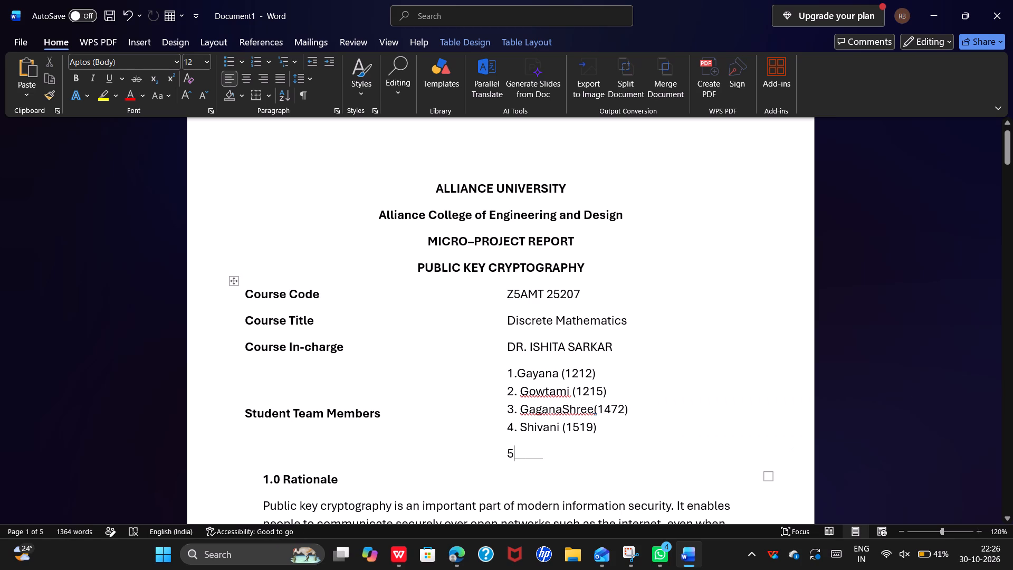
key("BackSpace")
key("BackSpace")
key("BackSpace")
key("BackSpace")
key("BackSpace")
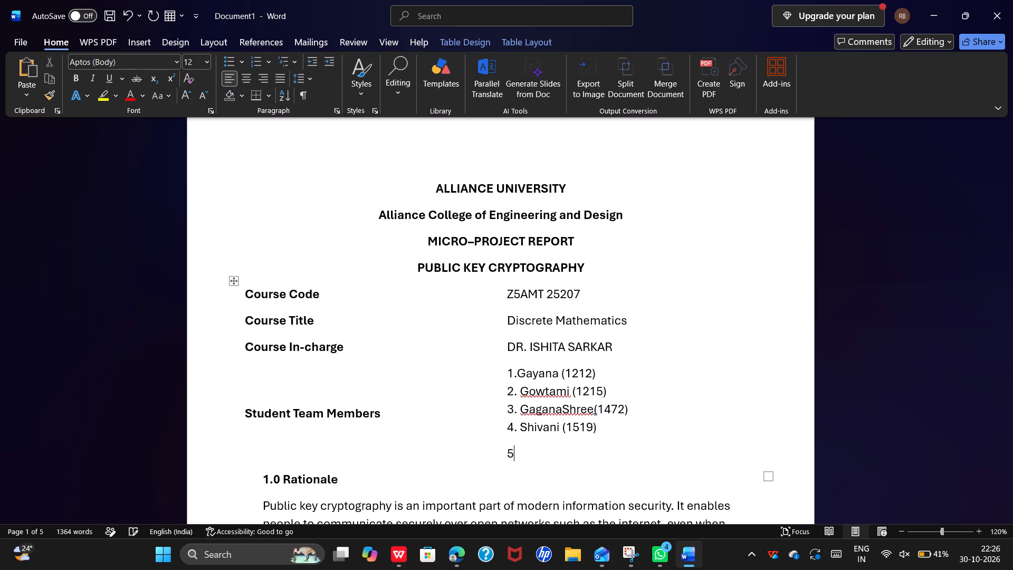
key("BackSpace")
key("BackSpace")
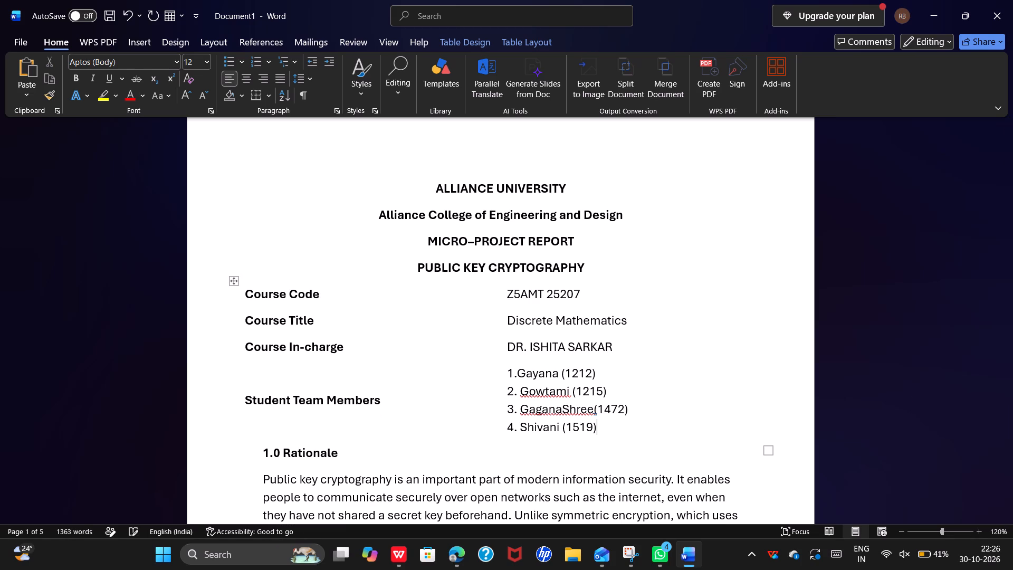
Add a new line below the fourth team member reading "5.Srusti", followed by the member's number in parentheses.
key("Return")
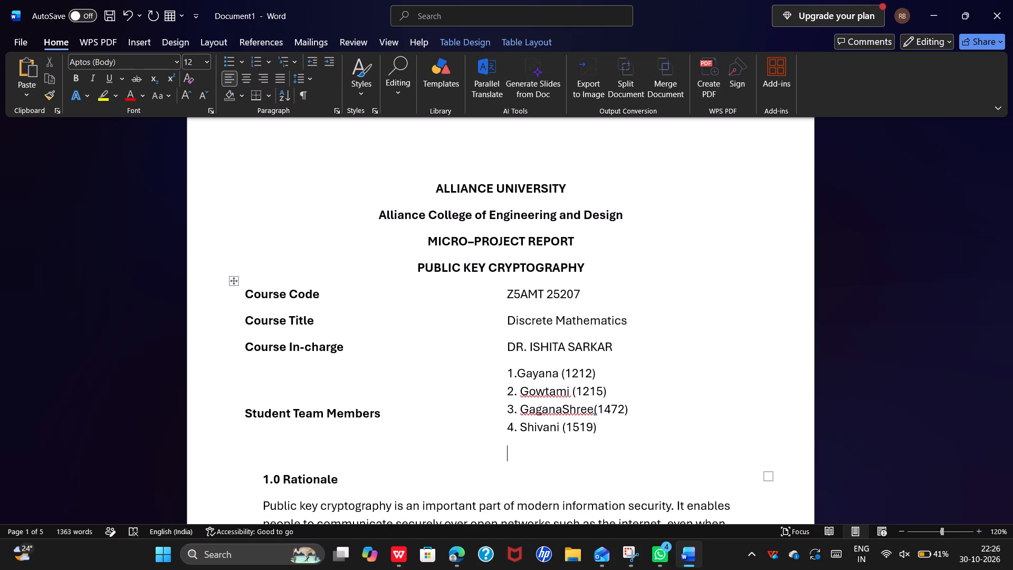
left_click(514, 440)
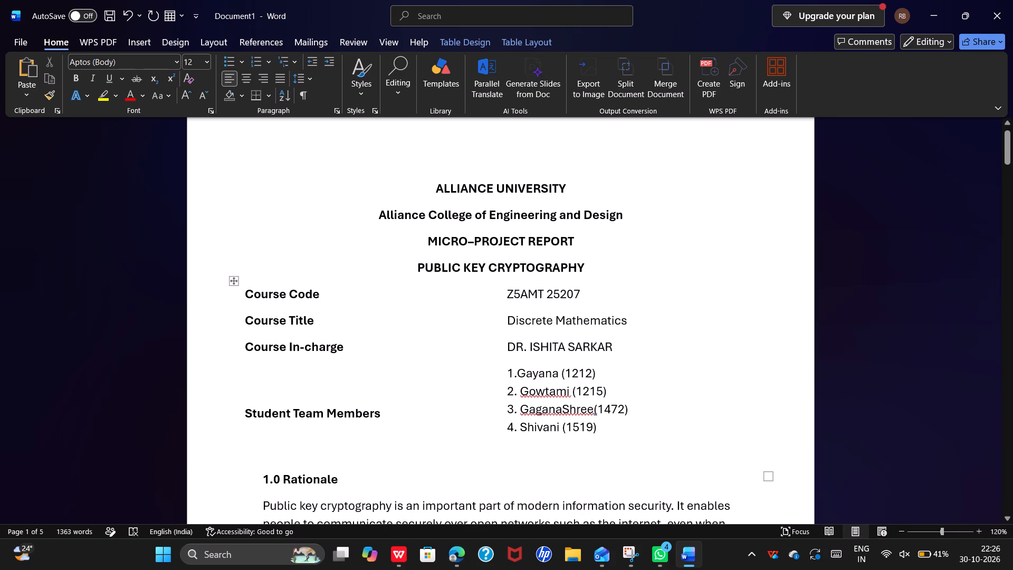
left_click(597, 429)
key("Return")
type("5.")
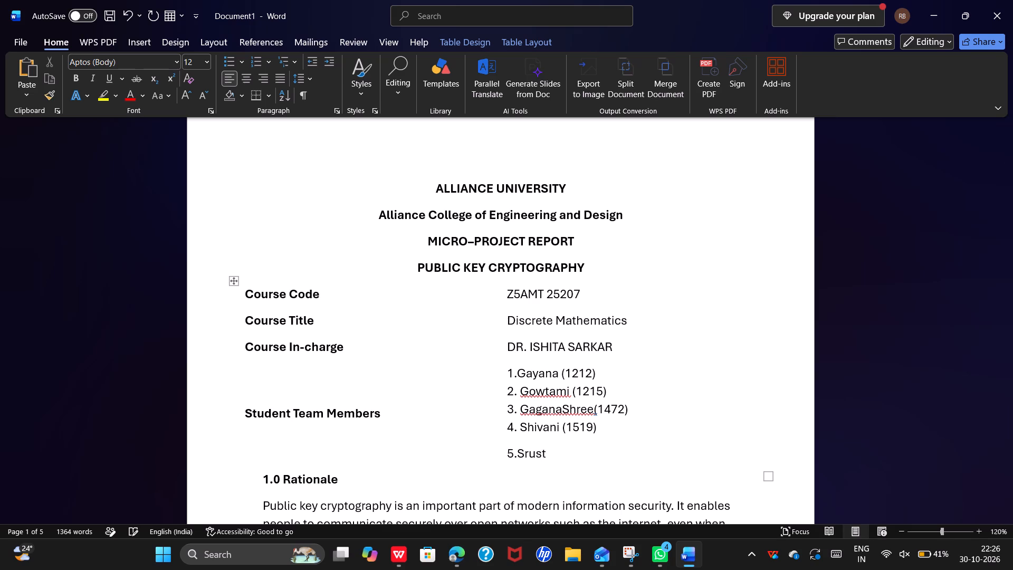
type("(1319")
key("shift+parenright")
Add a sixth team member line reading "6.Reshika", followed by the member's number in parentheses.
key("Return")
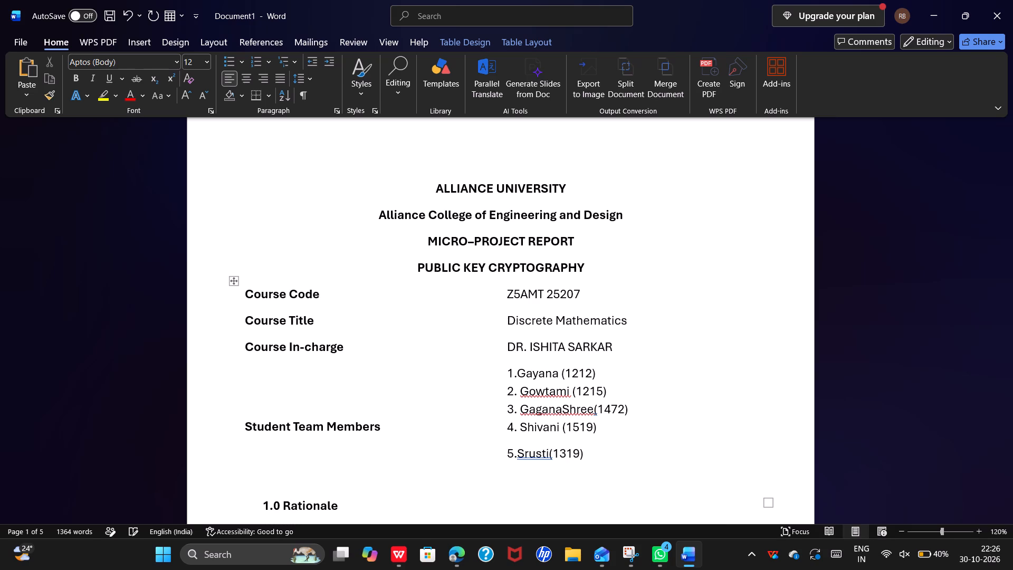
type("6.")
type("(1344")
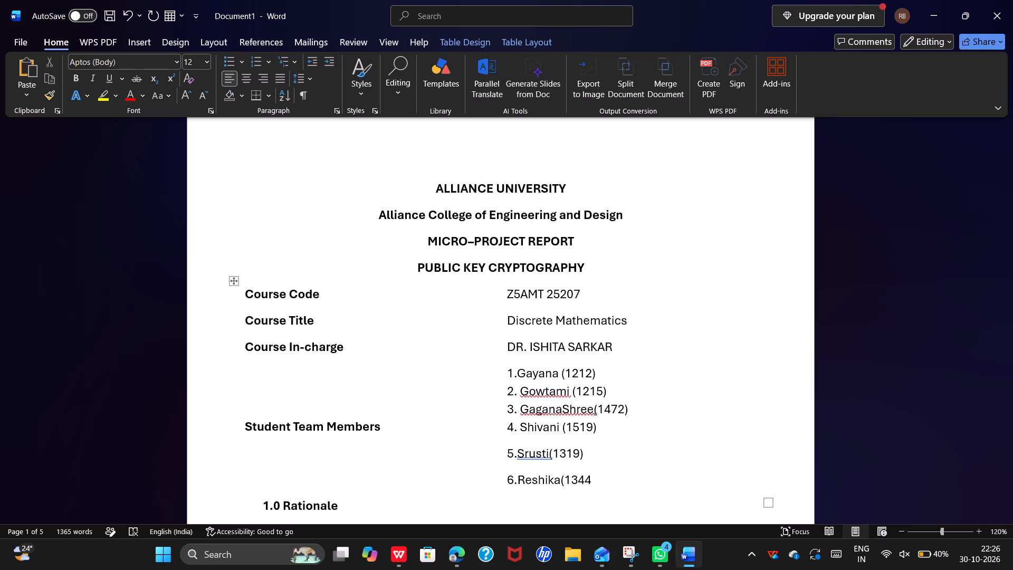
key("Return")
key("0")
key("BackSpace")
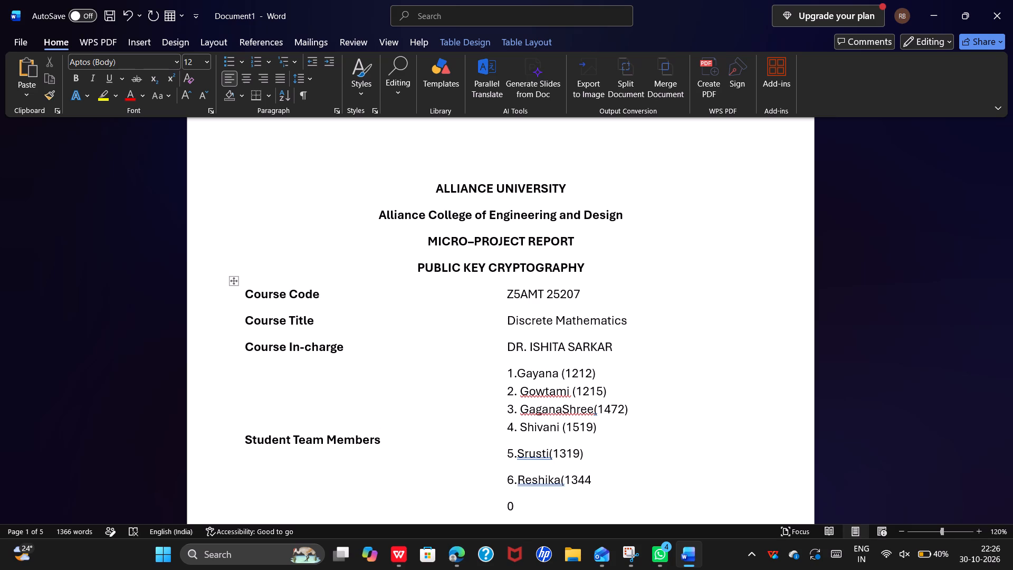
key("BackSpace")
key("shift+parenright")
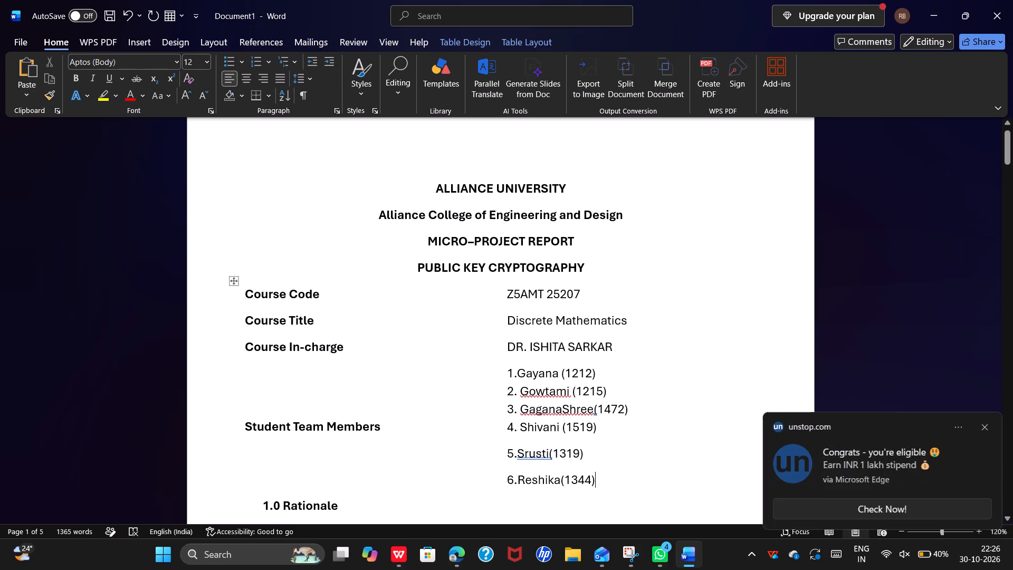
Remove the space after paragraphs for all six lines in the Student Team Members cell.
left_click_drag(507, 372, 603, 480)
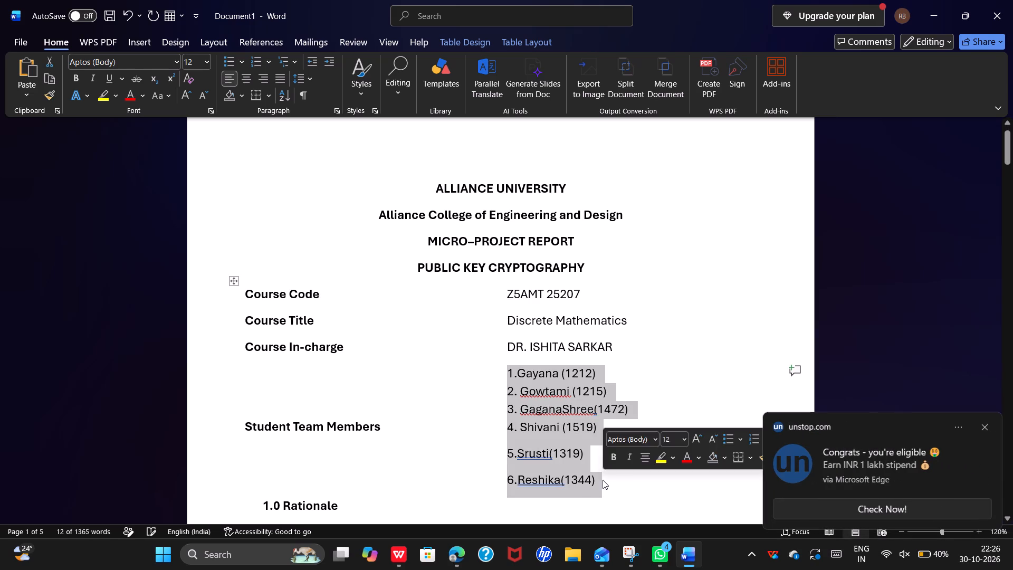
left_click(307, 81)
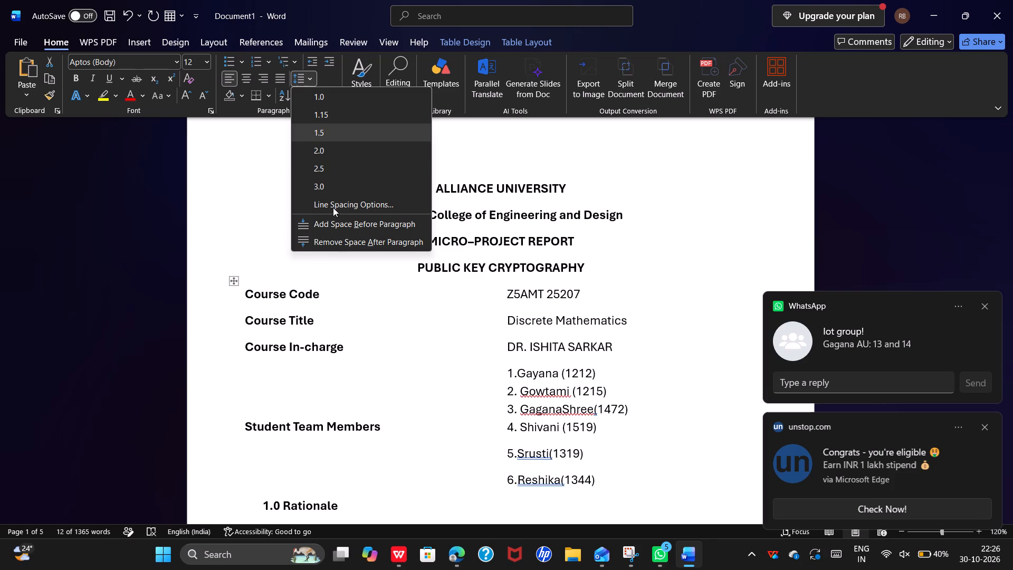
left_click(332, 237)
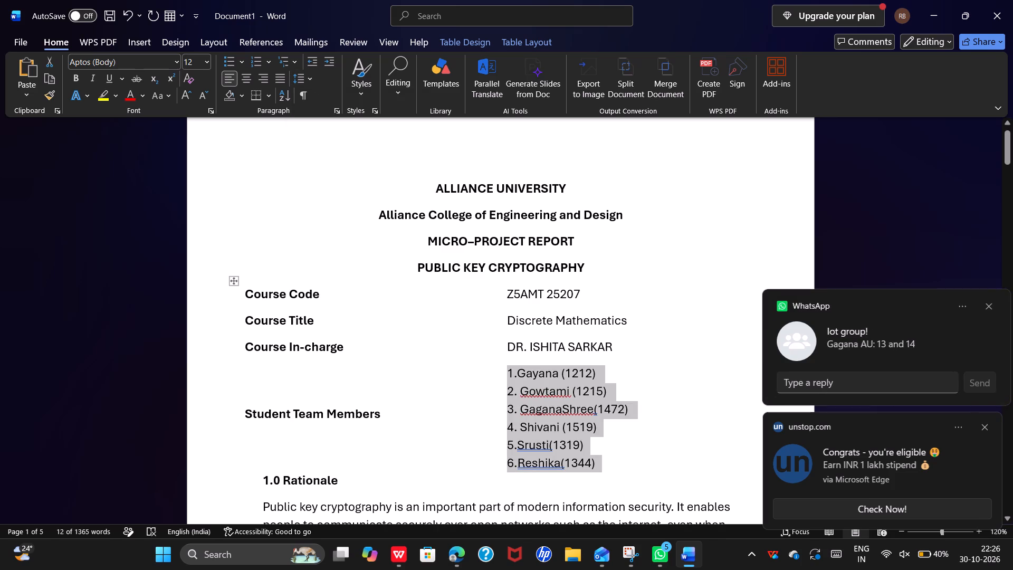
left_click(535, 406)
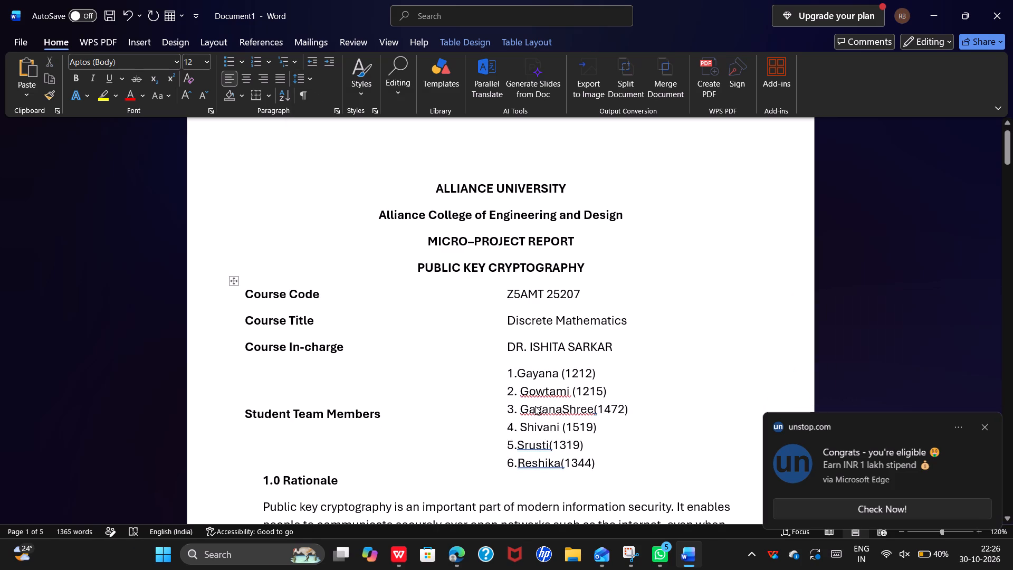
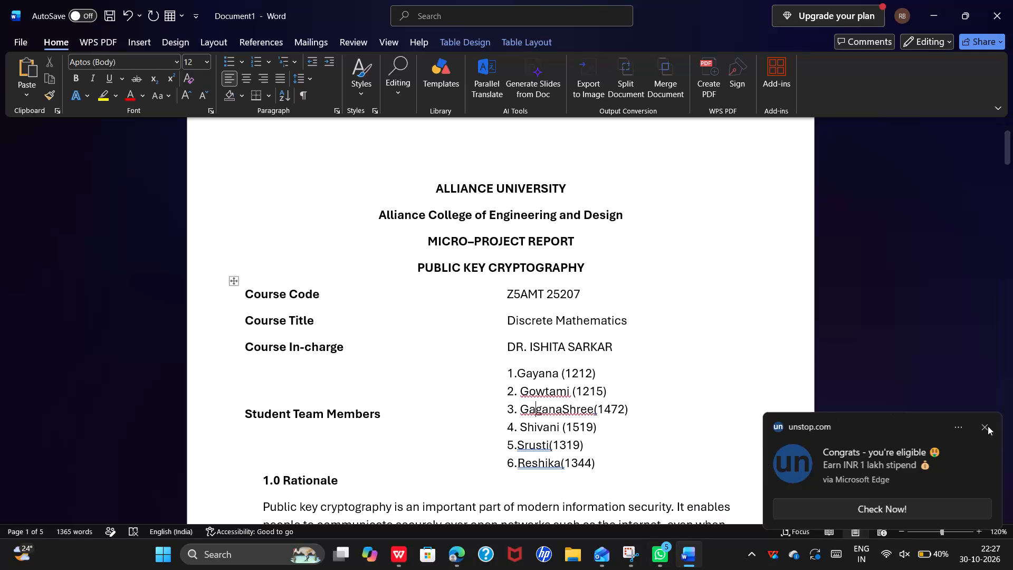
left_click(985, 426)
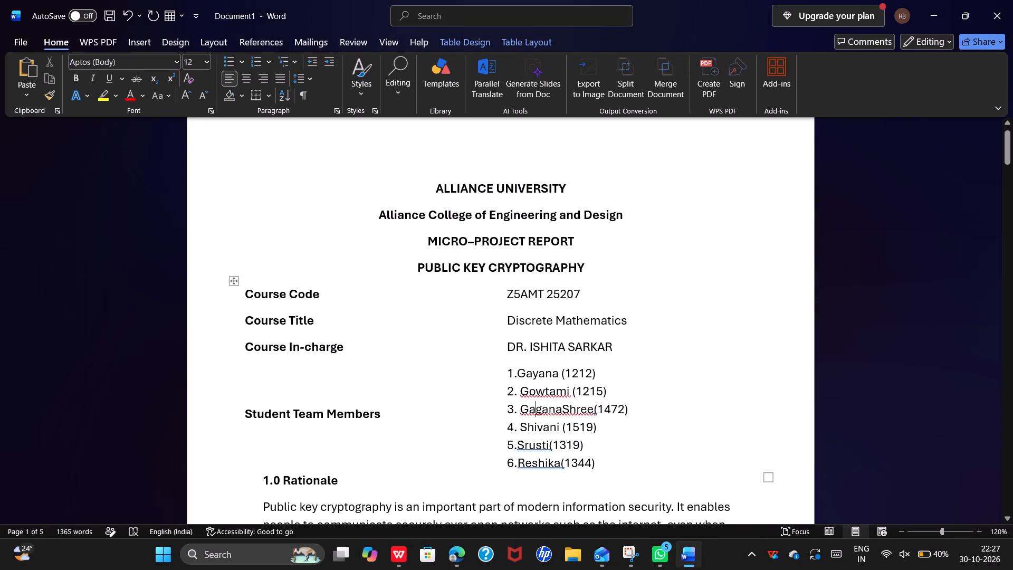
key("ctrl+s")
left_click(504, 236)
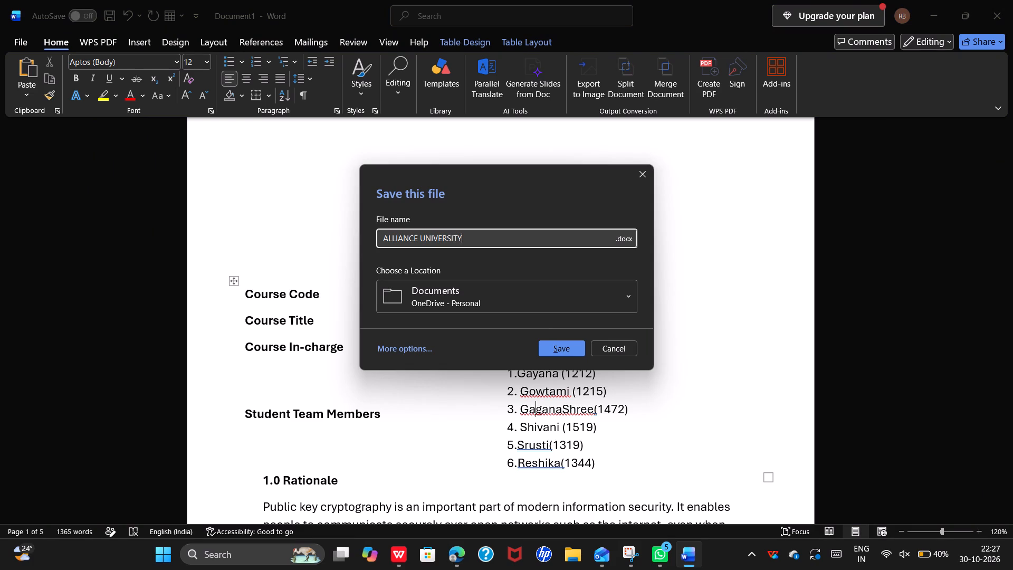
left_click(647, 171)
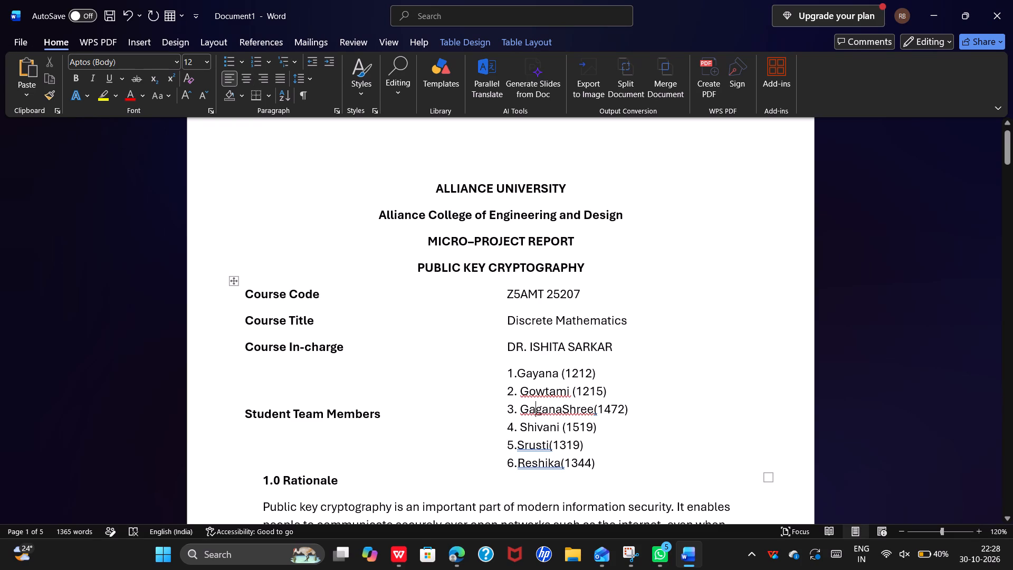
Change the font of the entire report, from the ALLIANCE UNIVERSITY title through the last reference, to Times New Roman.
left_click_drag(426, 189, 620, 531)
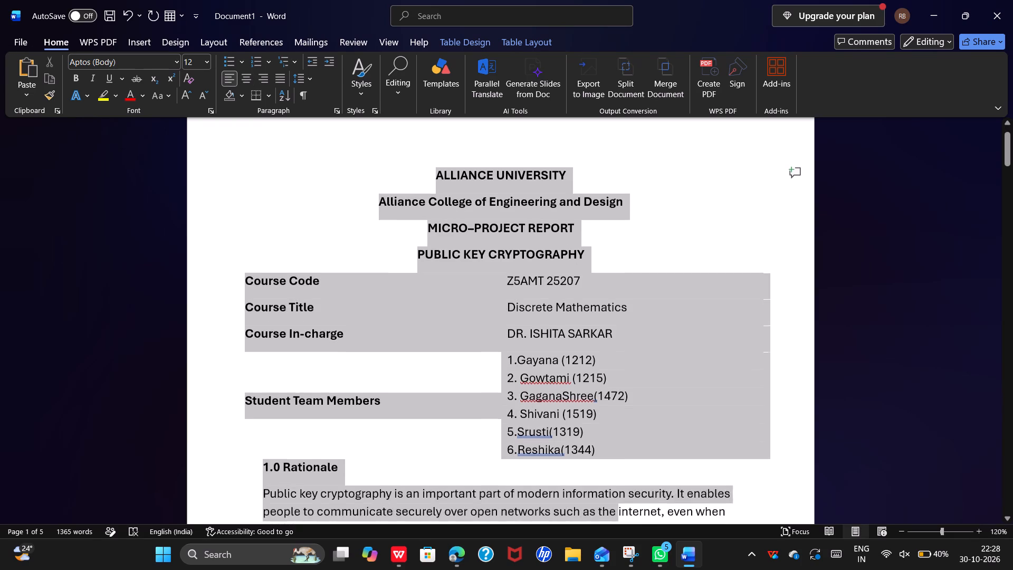
left_click_drag(620, 531, 619, 569)
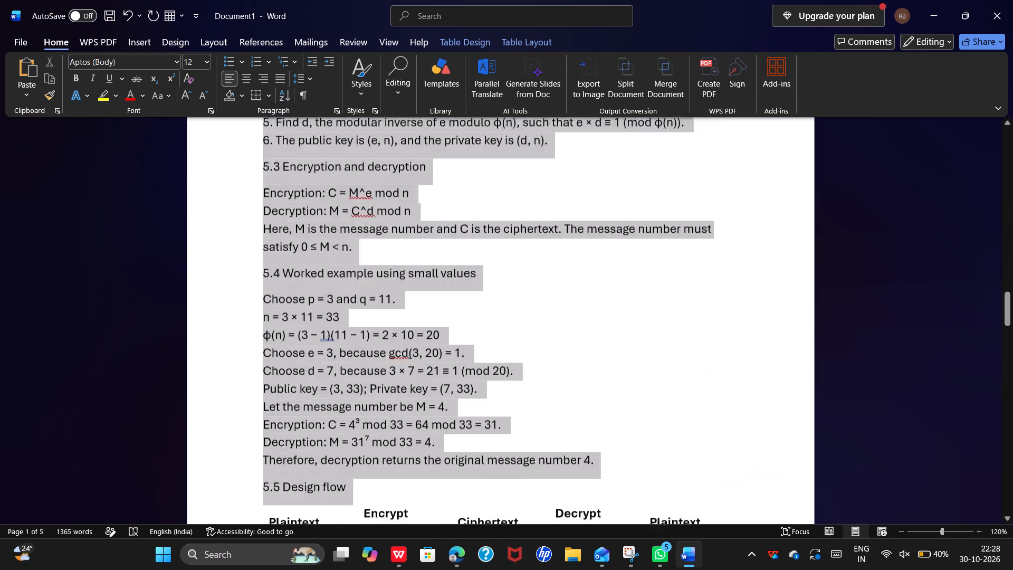
left_click_drag(619, 569, 635, 569)
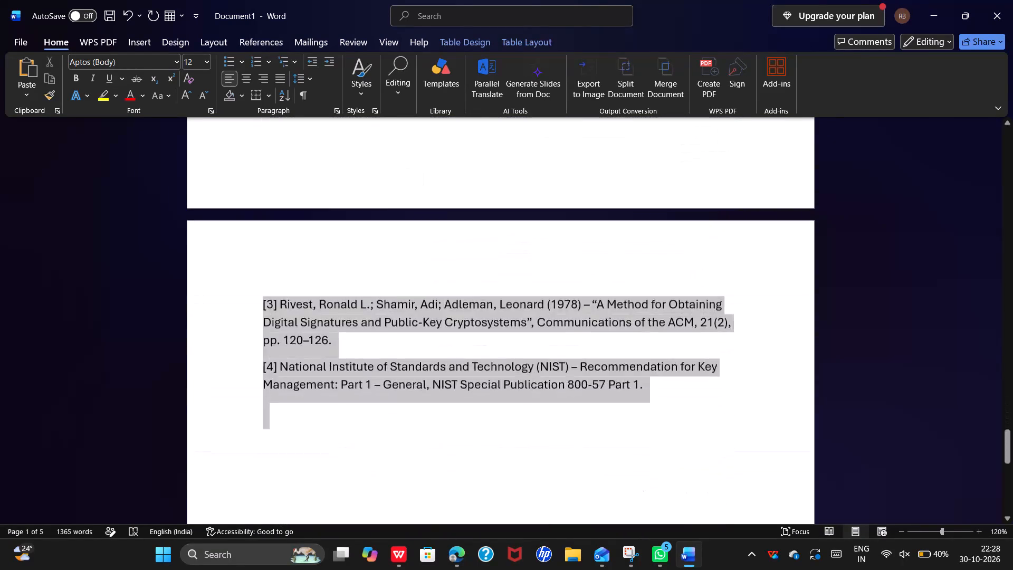
left_click_drag(635, 569, 584, 268)
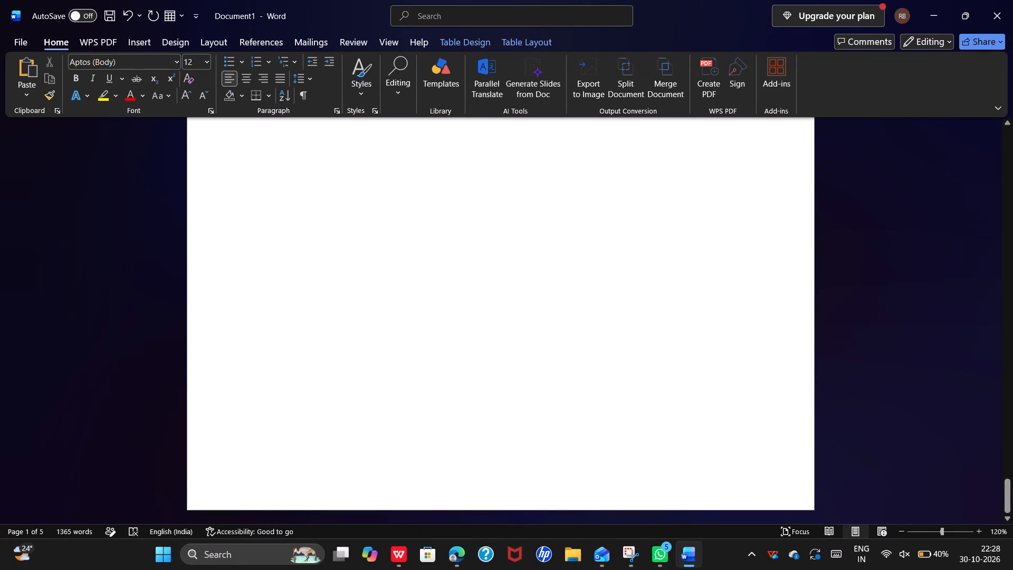
left_click_drag(584, 268, 585, 136)
left_click_drag(585, 136, 606, 180)
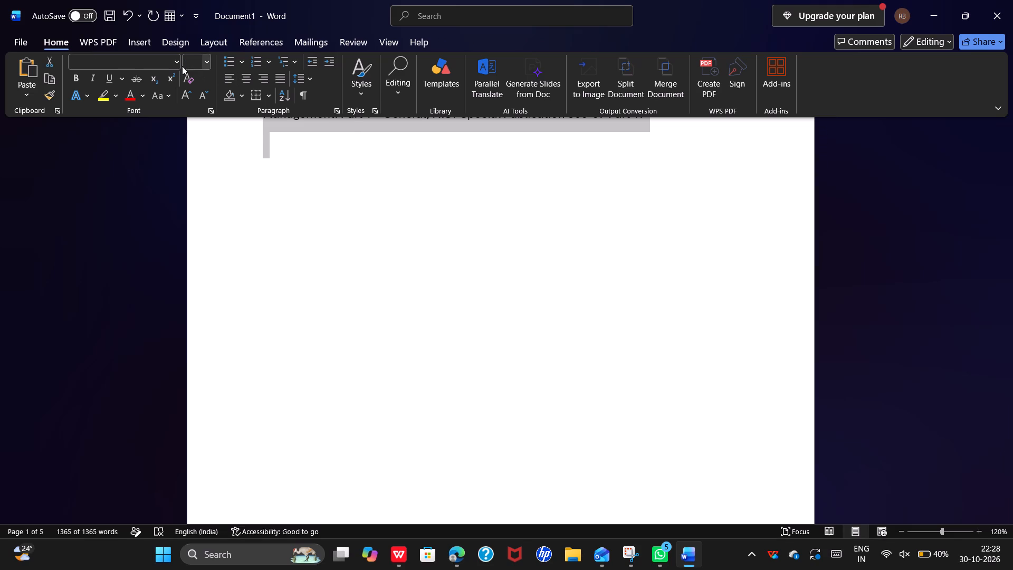
left_click(178, 63)
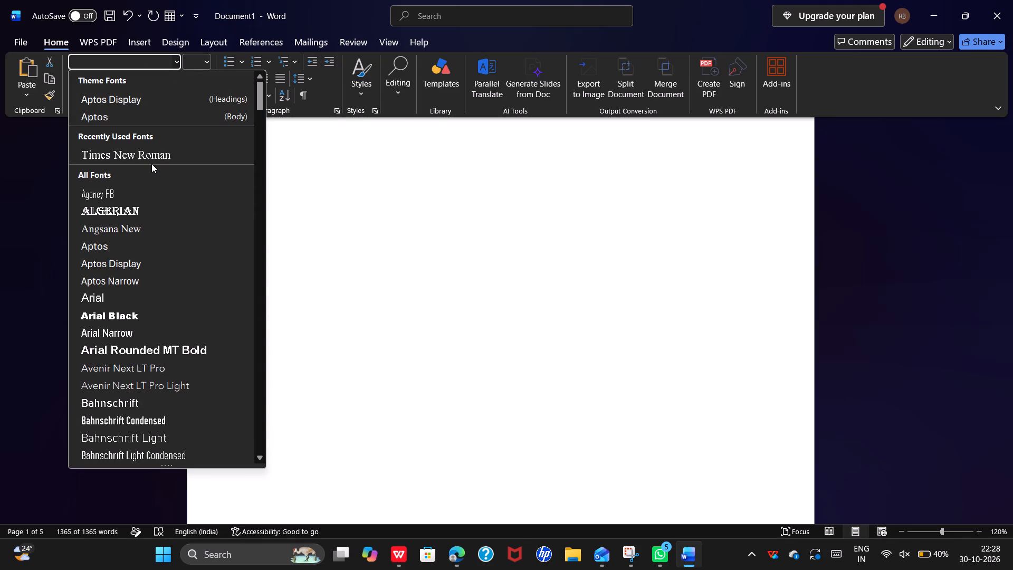
left_click(147, 156)
left_click(571, 279)
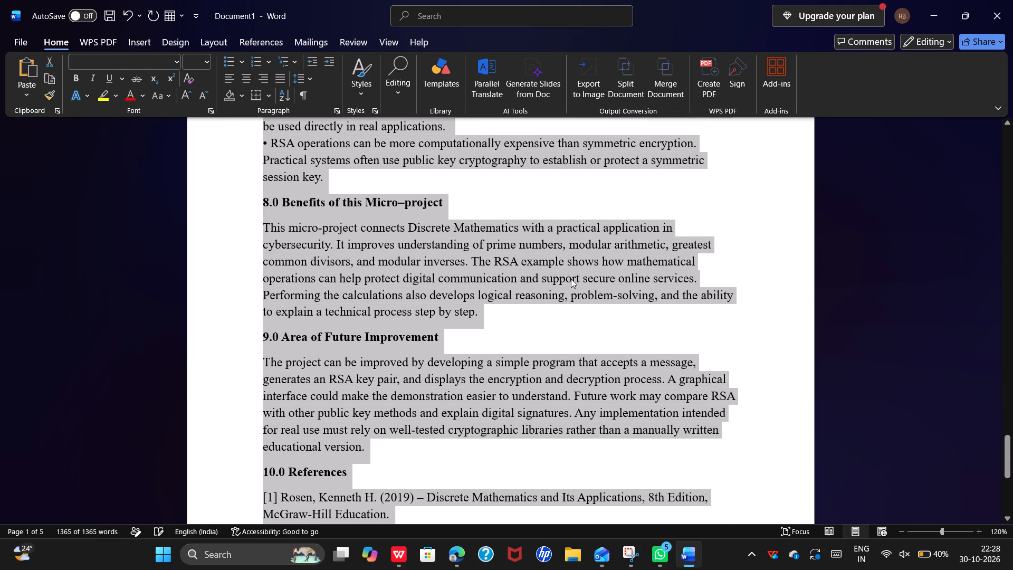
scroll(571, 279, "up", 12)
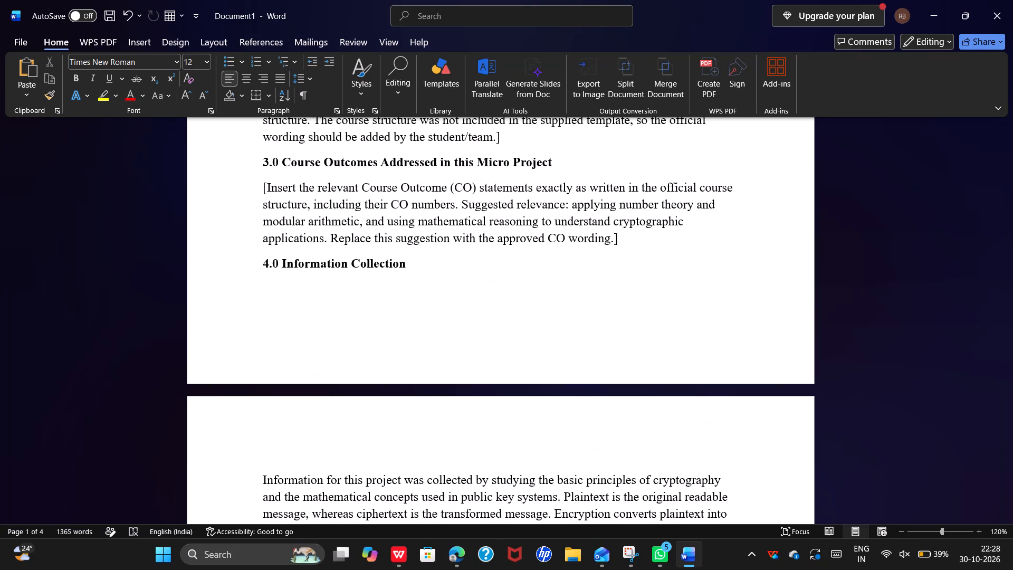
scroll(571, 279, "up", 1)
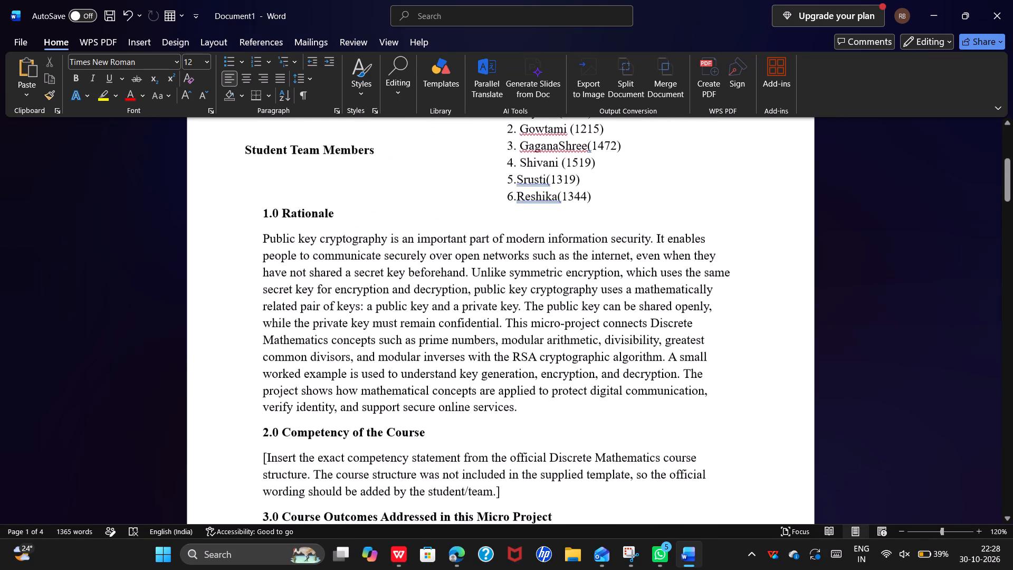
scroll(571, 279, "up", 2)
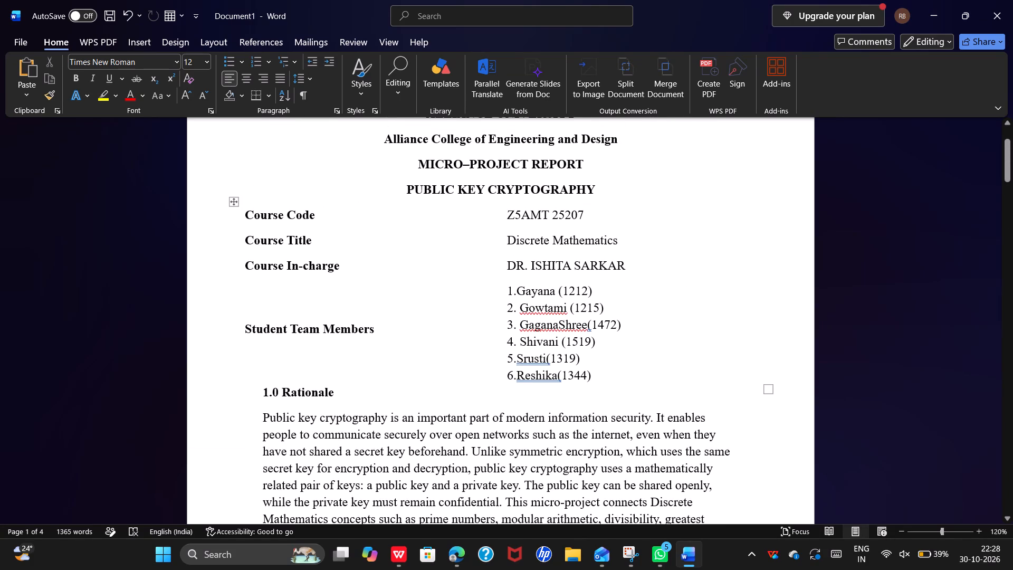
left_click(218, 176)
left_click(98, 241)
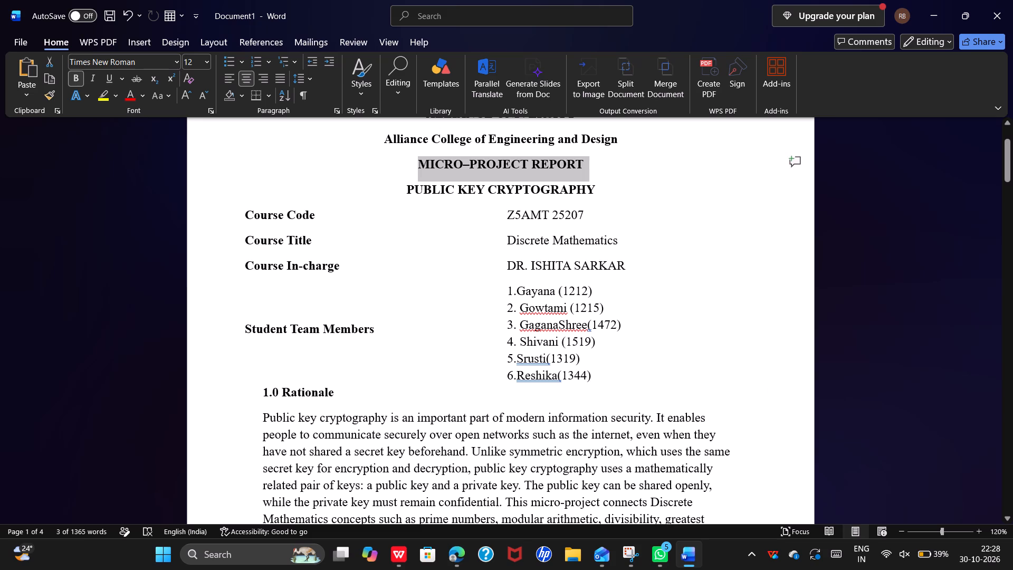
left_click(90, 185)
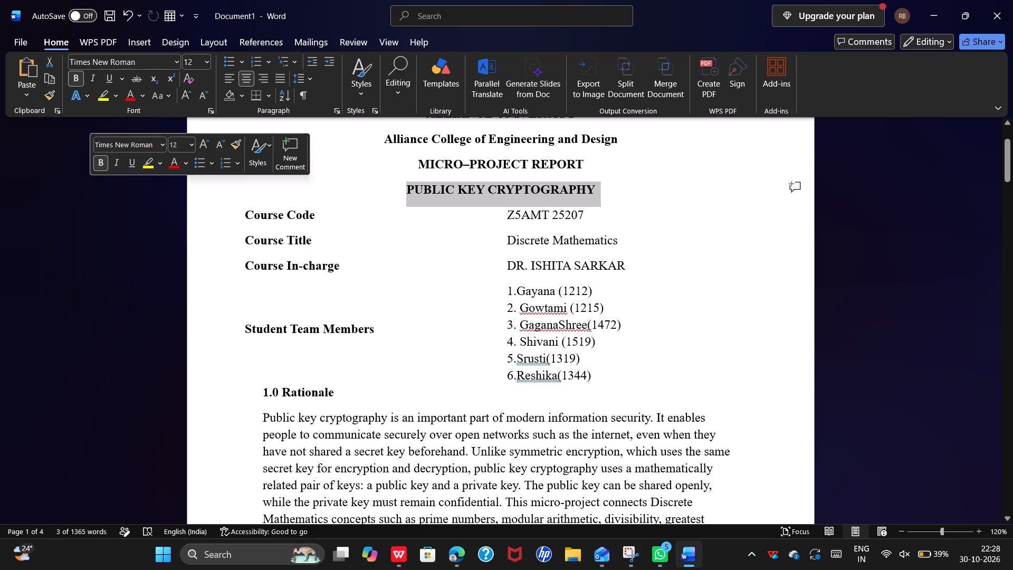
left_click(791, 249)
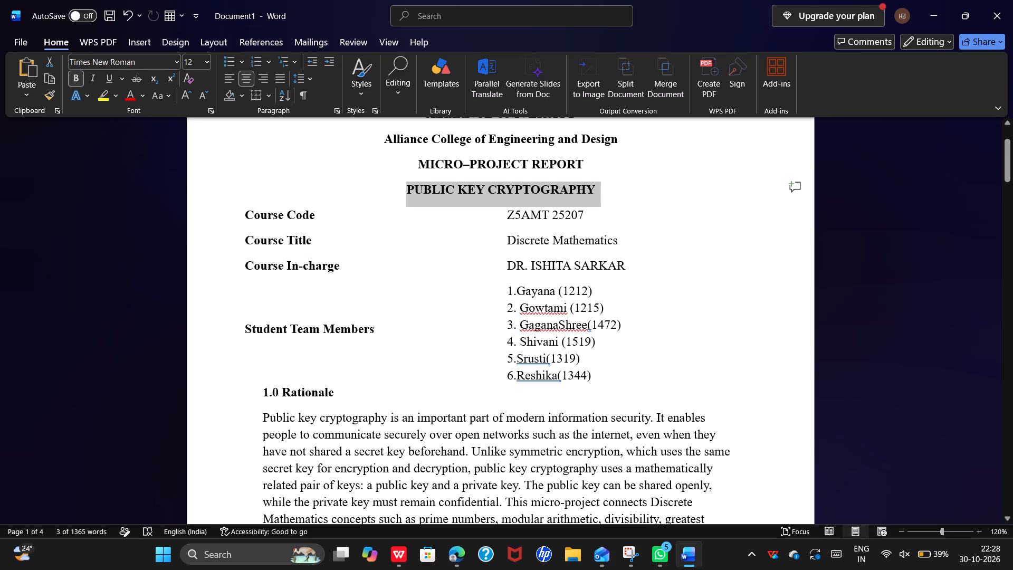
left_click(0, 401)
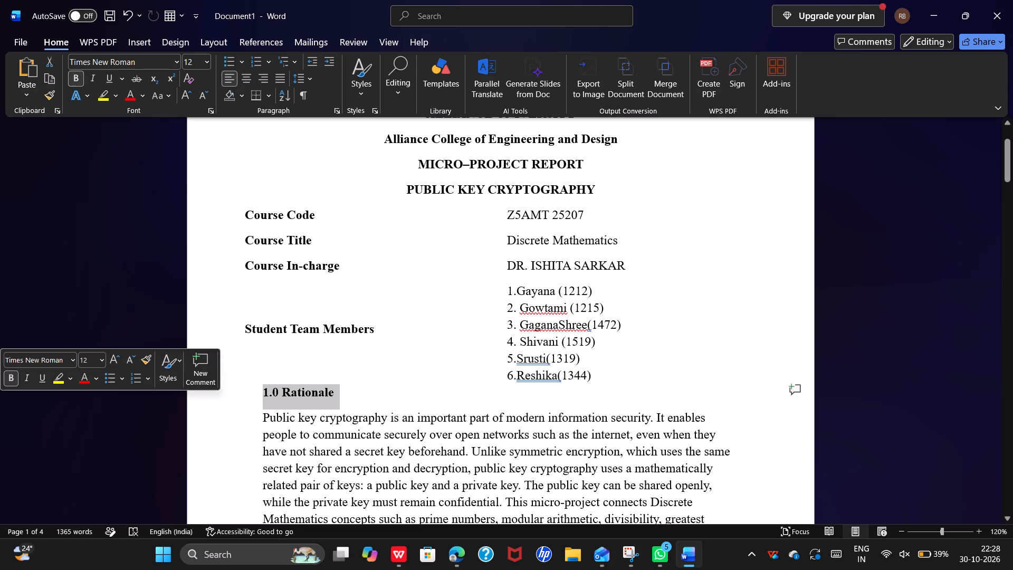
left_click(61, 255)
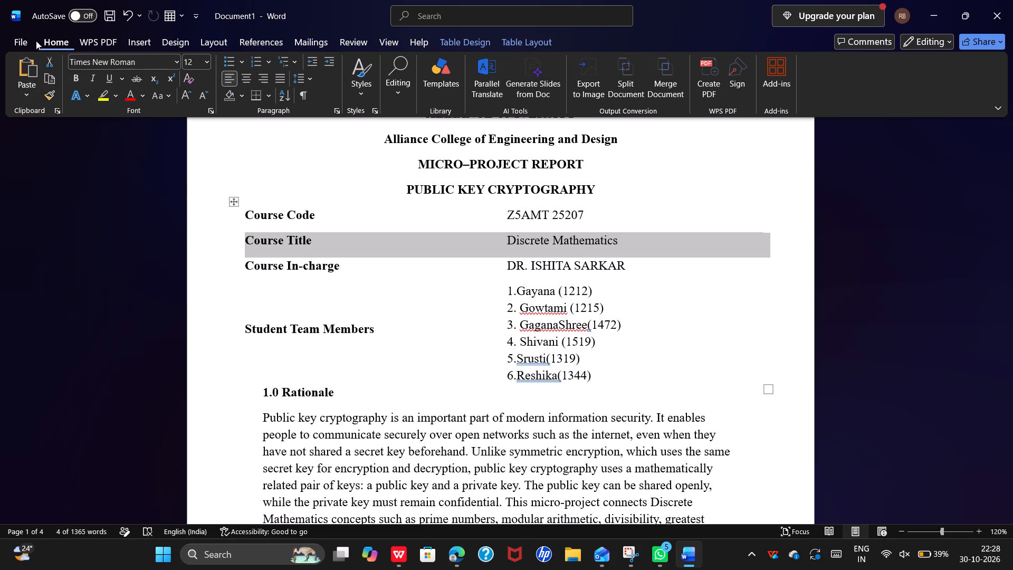
Start saving the unsaved report by opening the choice of save locations.
left_click(25, 39)
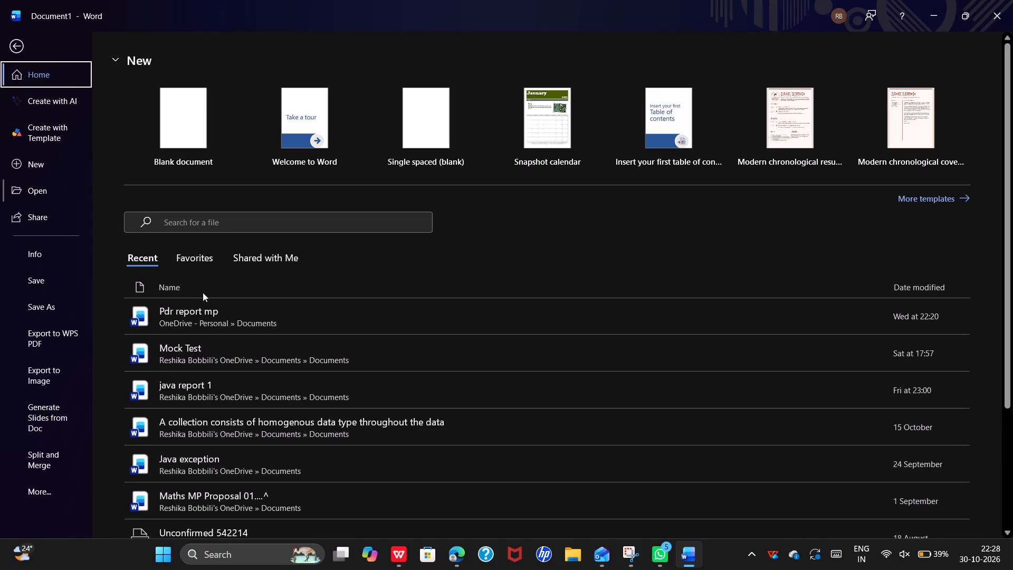
left_click(35, 284)
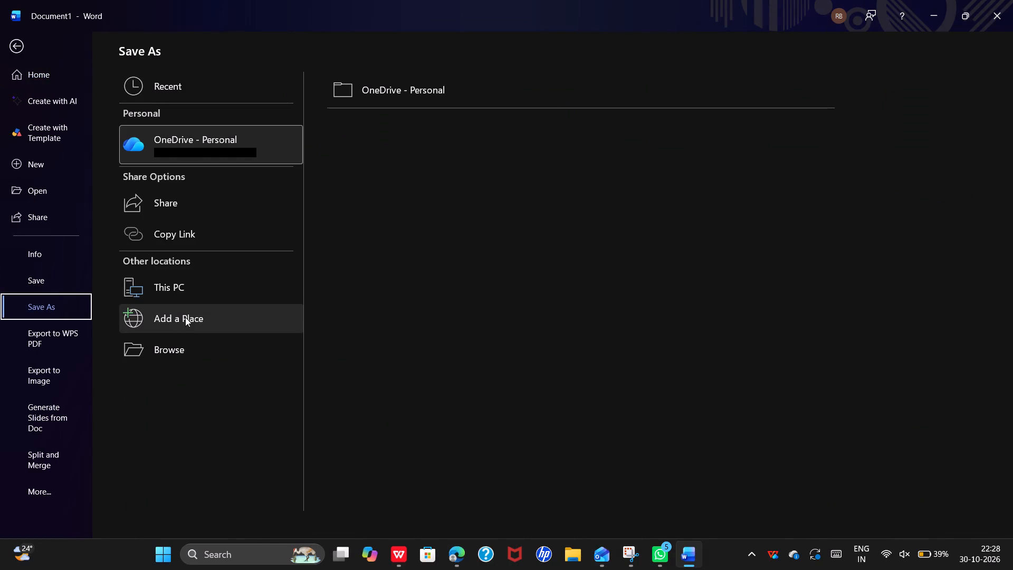
Save the report as a Word document named "Maths report" in the OneDrive Documents folder.
left_click(187, 349)
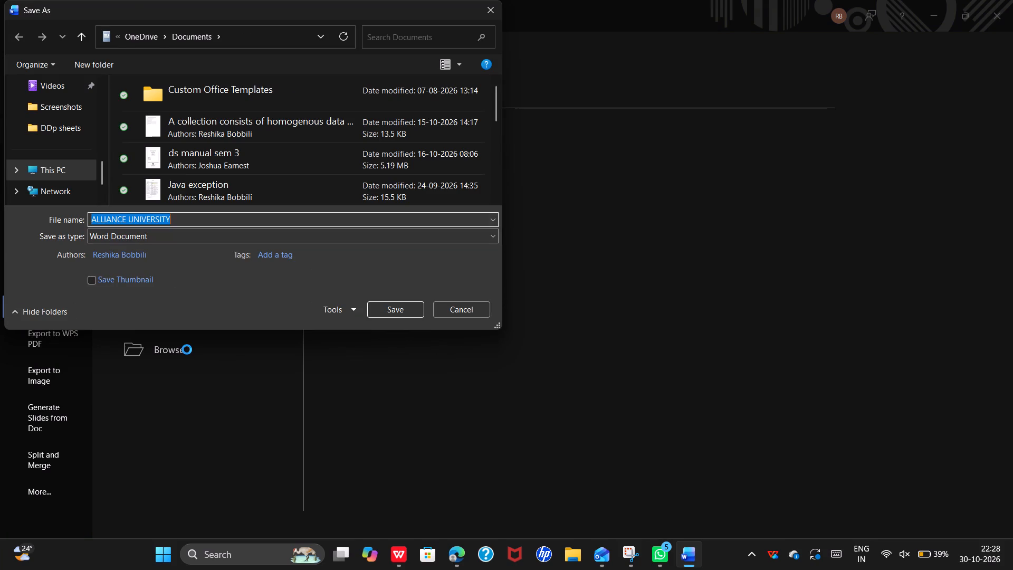
key("BackSpace")
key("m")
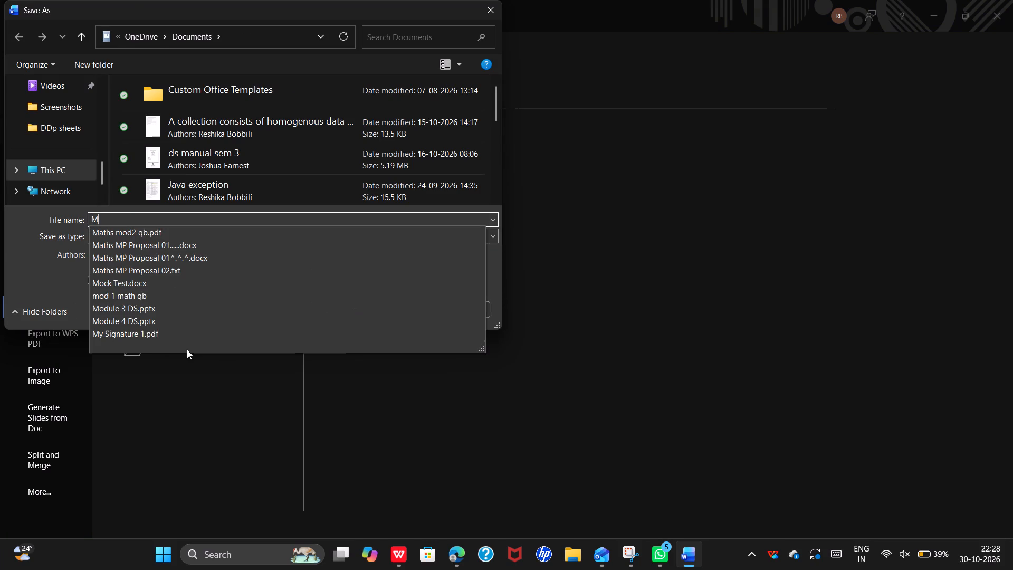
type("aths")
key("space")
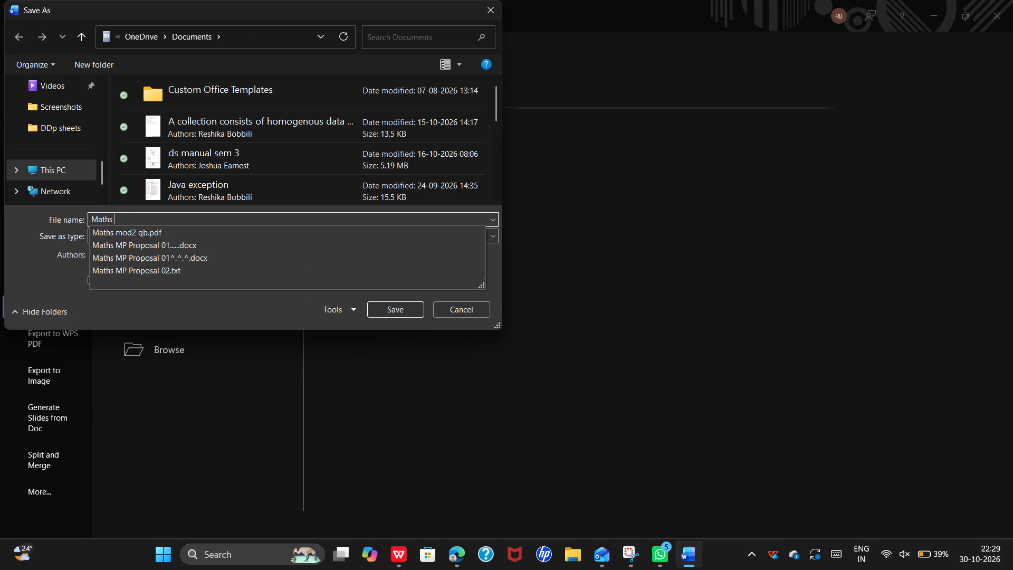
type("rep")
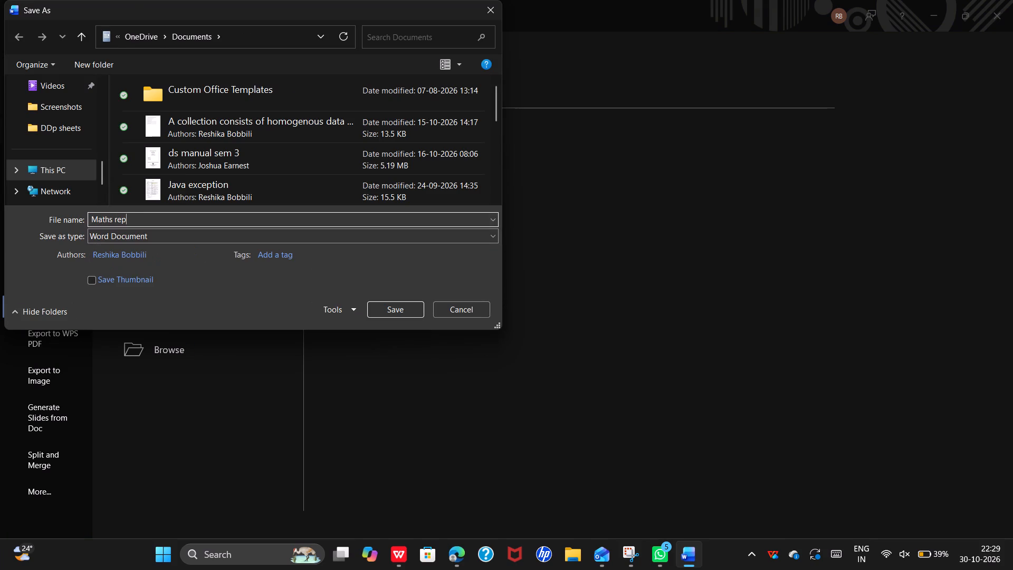